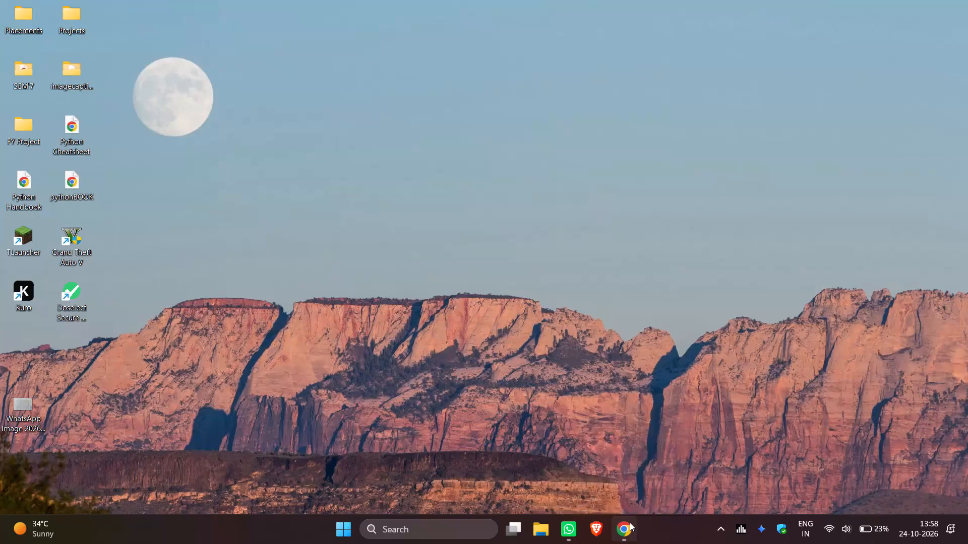
Open the Research Paper folder inside Downloads in File Explorer.
click(767, 403)
click(542, 528)
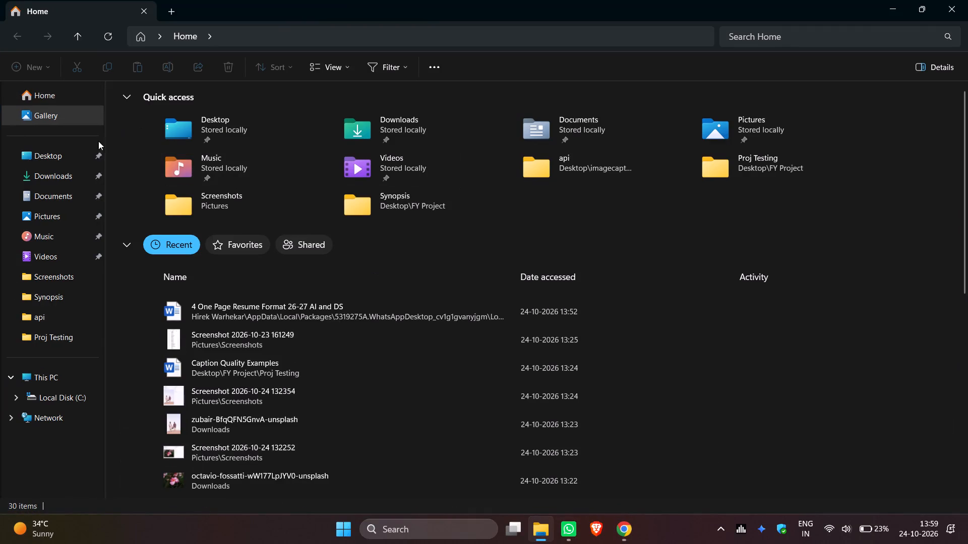
click(68, 163)
click(62, 182)
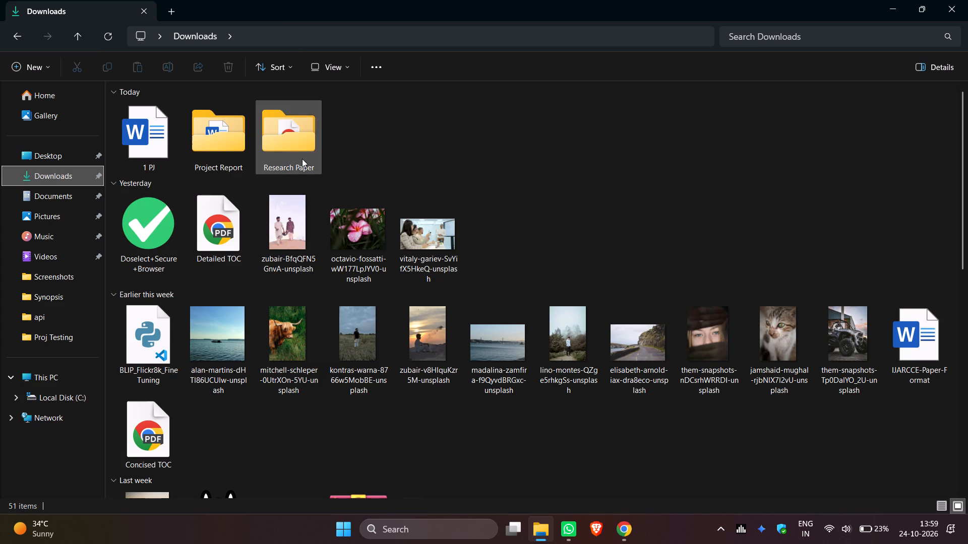
double_click(232, 157)
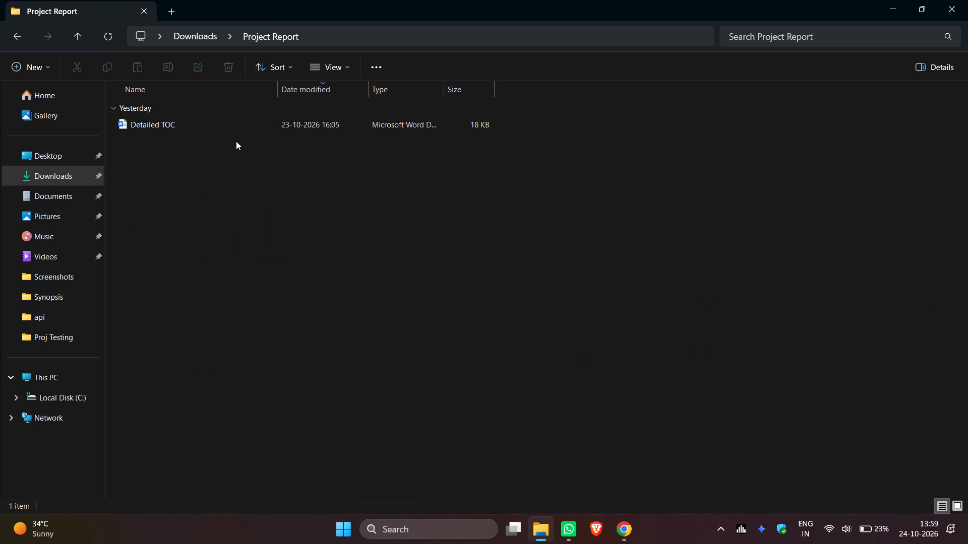
click(238, 133)
double_click(297, 131)
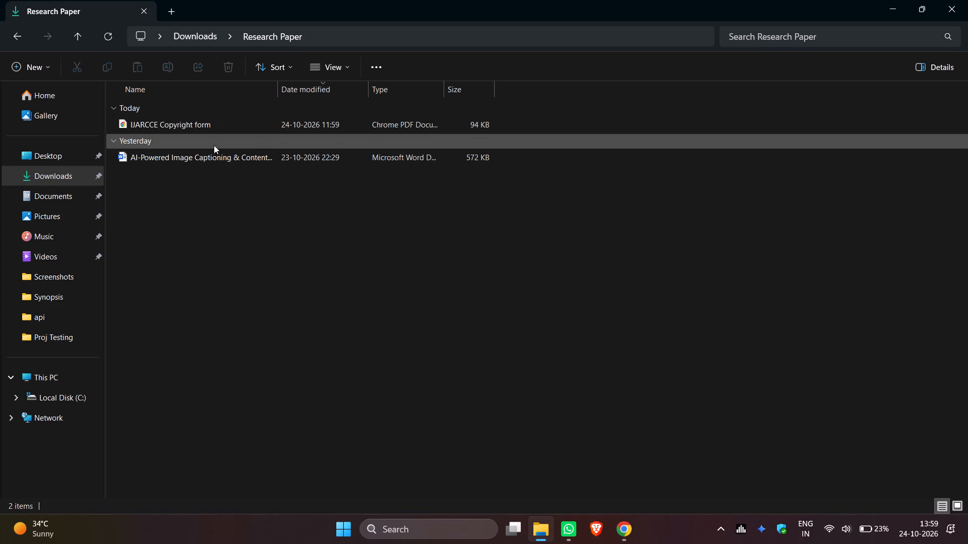
Open the IJARCCE Copyright form PDF in Word just once, accepting its conversion to an editable document.
click(214, 125)
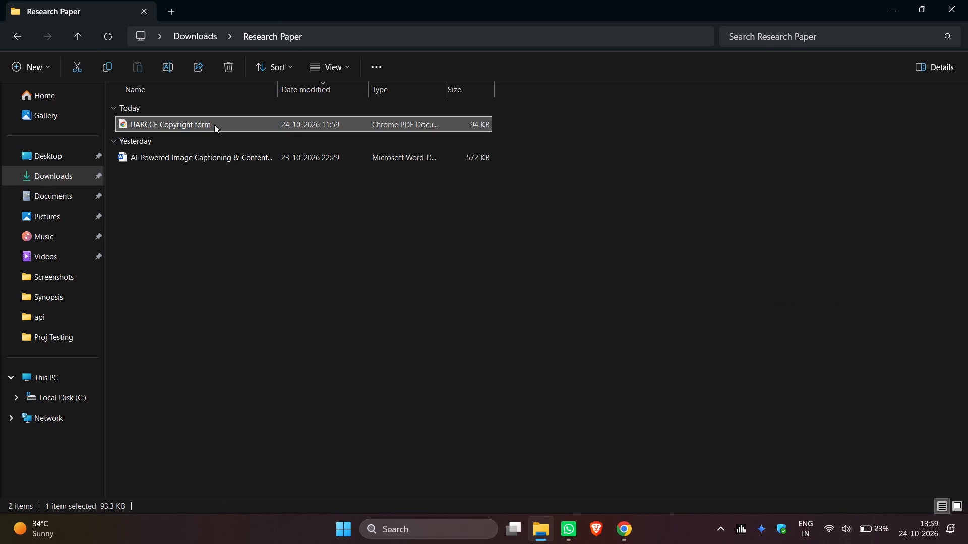
right_click(214, 124)
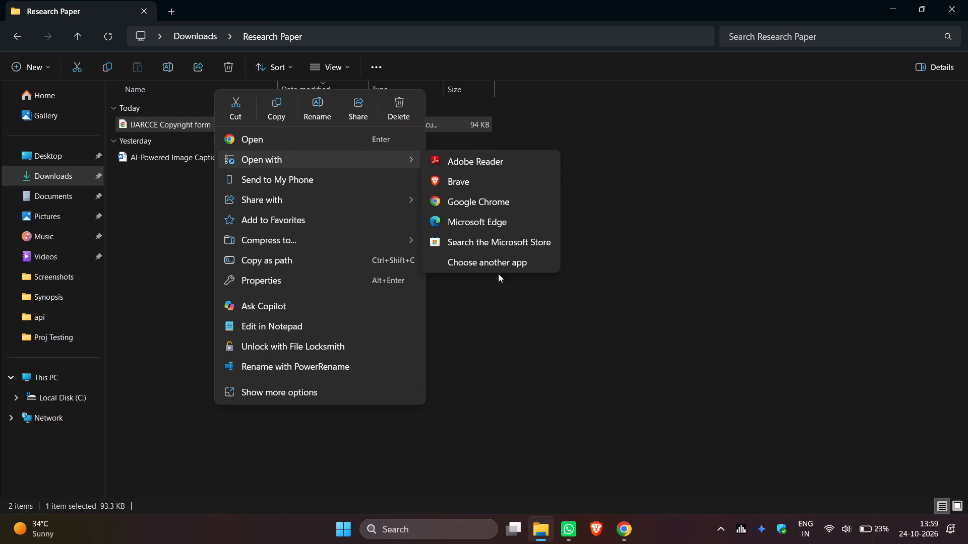
click(497, 265)
scroll(343, 297, down, 4)
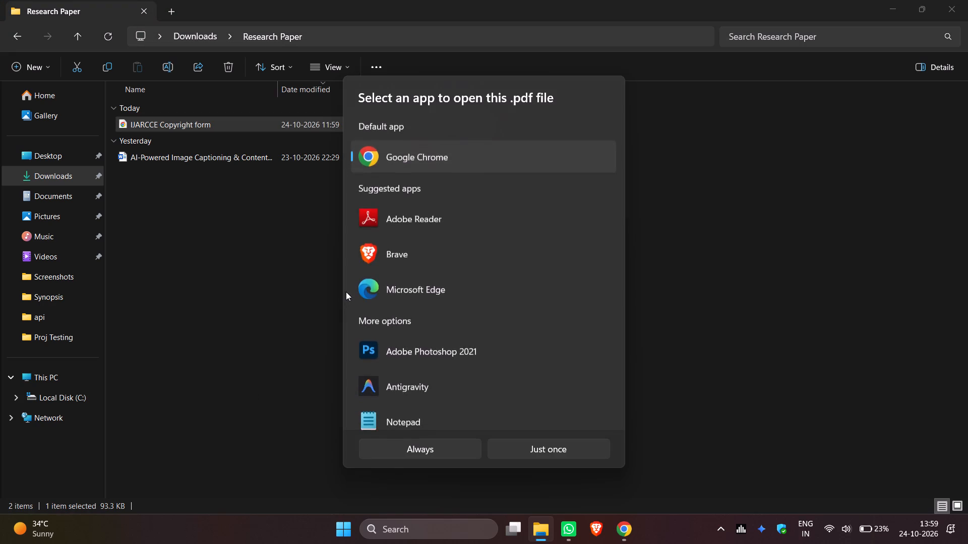
scroll(346, 292, down, 17)
click(404, 339)
click(532, 451)
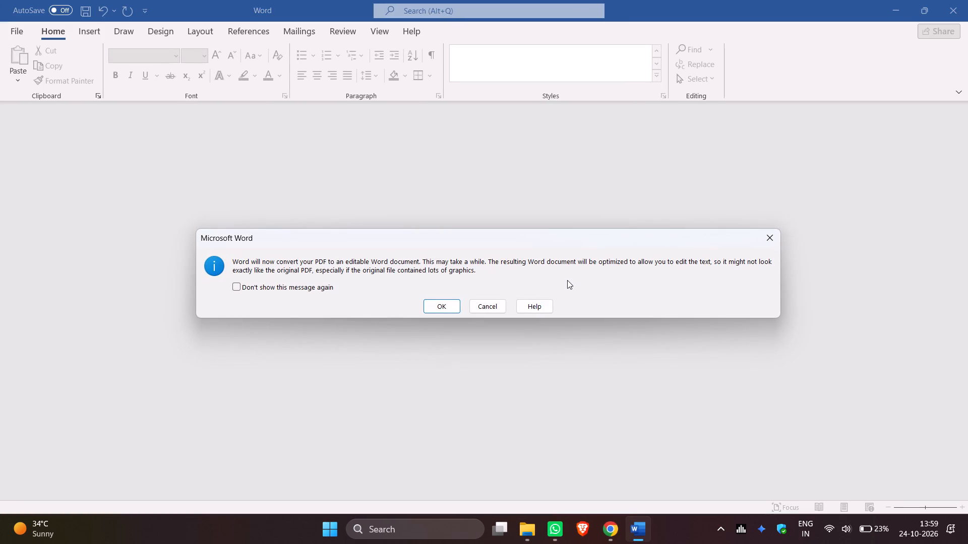
click(432, 303)
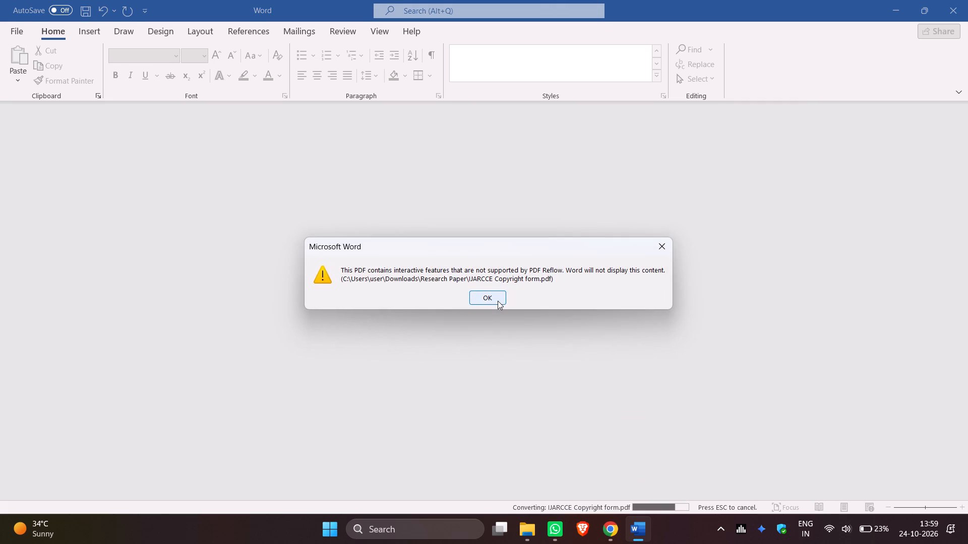
click(498, 301)
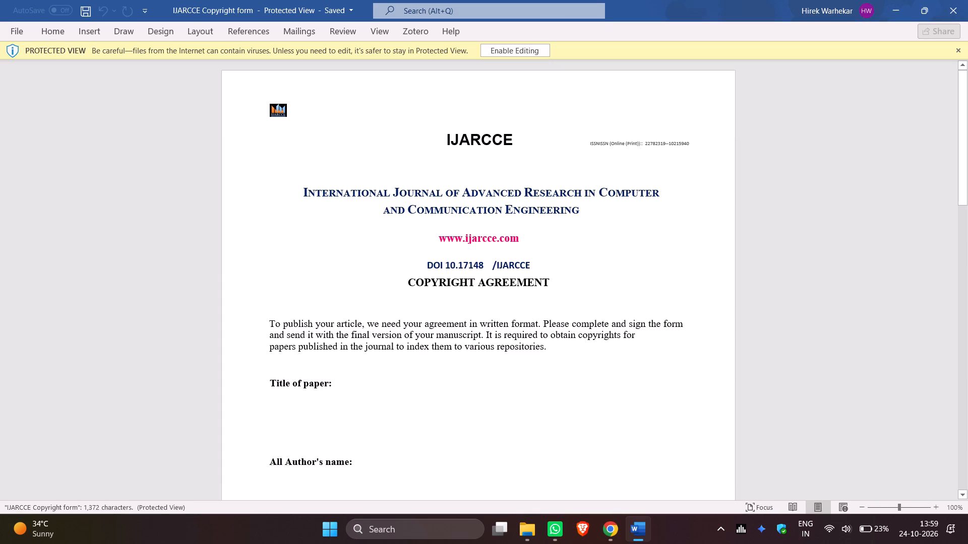
Look through both pages of the copyright form for the fields that need filling in.
scroll(387, 241, down, 3)
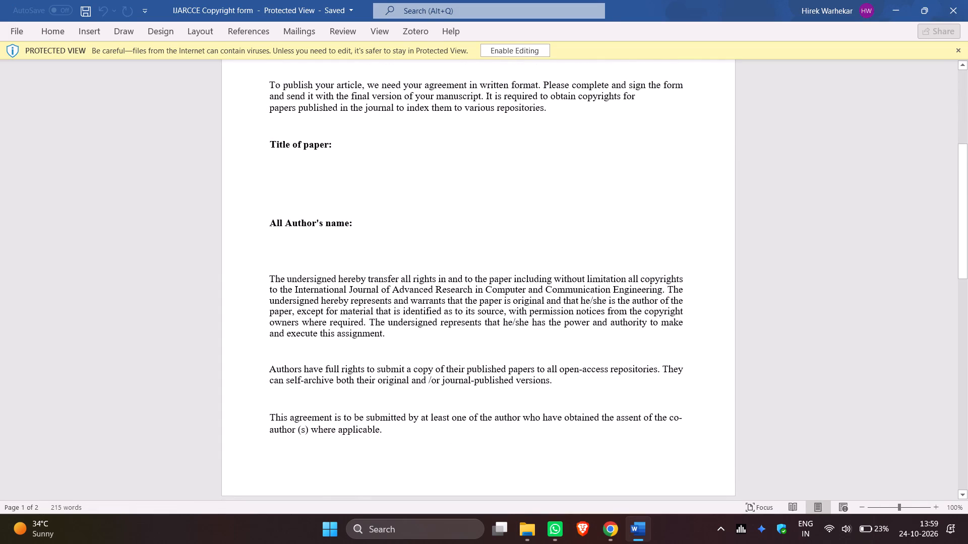
scroll(387, 241, down, 3)
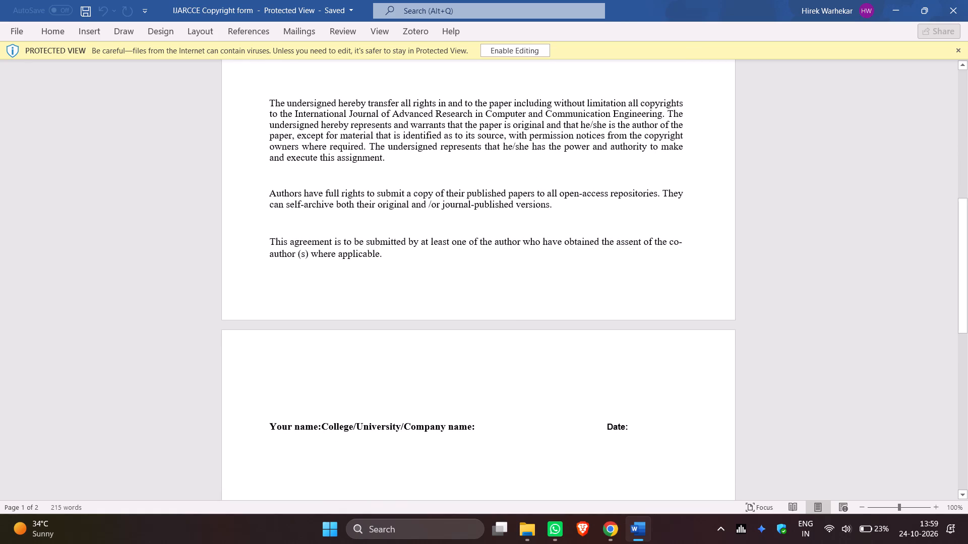
scroll(387, 241, down, 3)
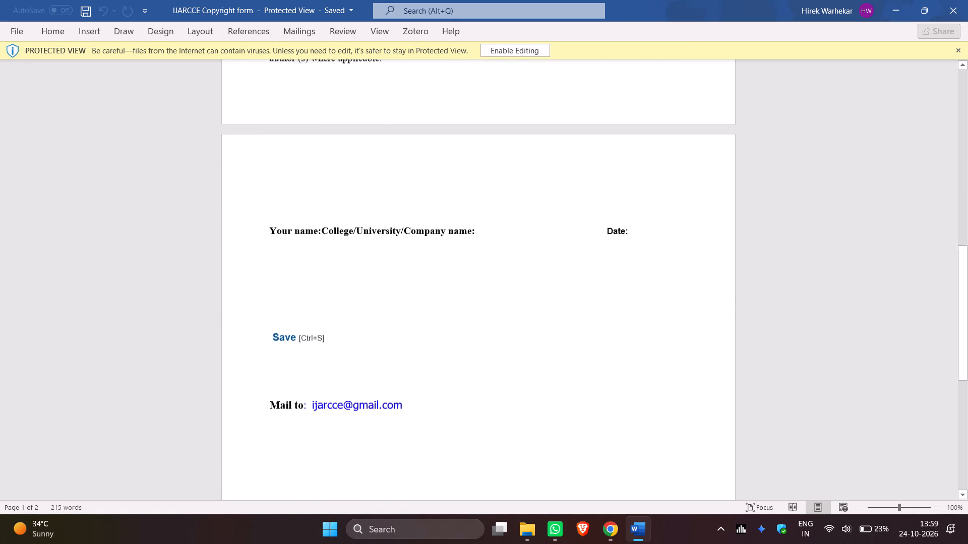
scroll(387, 241, down, 1)
scroll(387, 241, up, 1)
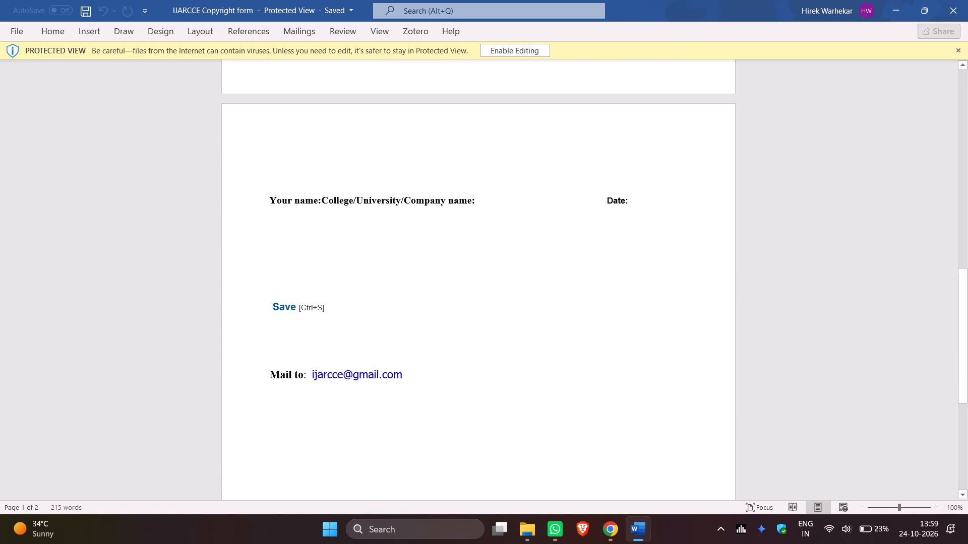
scroll(387, 241, up, 4)
scroll(387, 241, down, 1)
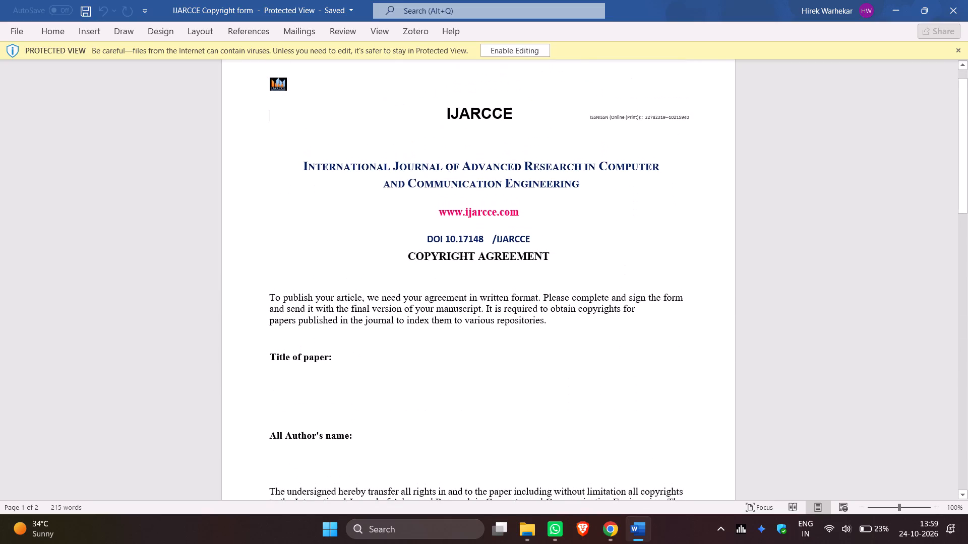
scroll(387, 241, down, 1)
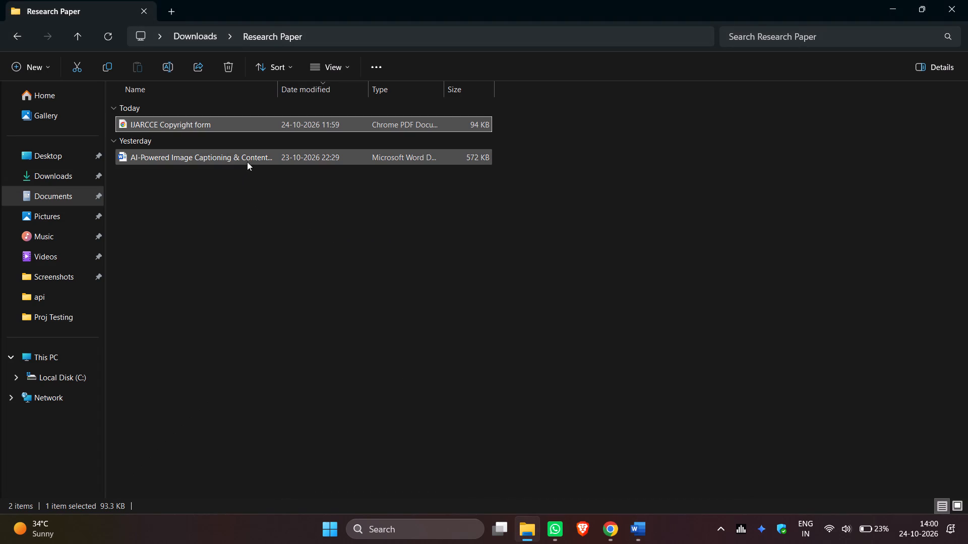
Open the AI-Powered Image Captioning & Content Generation paper from the Research Paper folder and copy its full title.
double_click(253, 158)
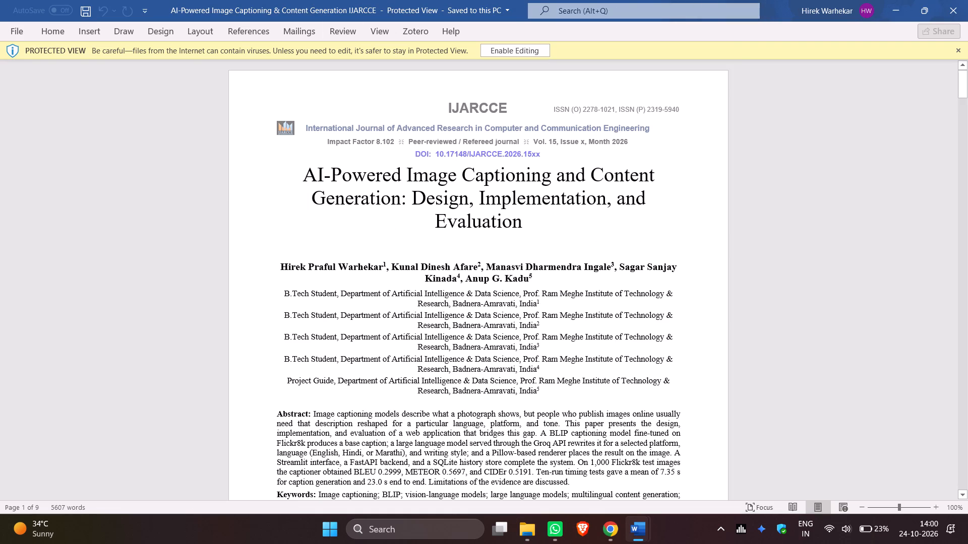
drag(305, 175, 350, 192)
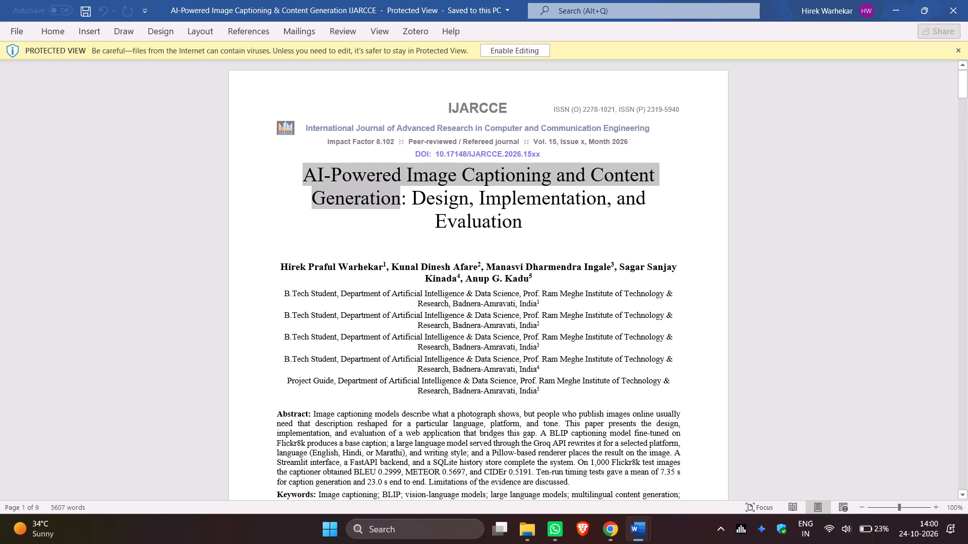
drag(350, 192, 520, 227)
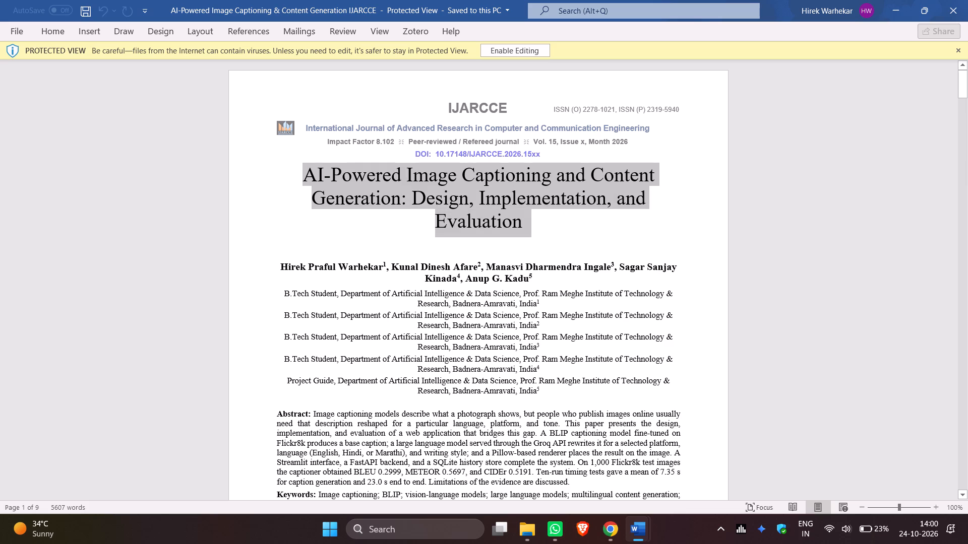
drag(520, 227, 517, 227)
key(ctrl+c)
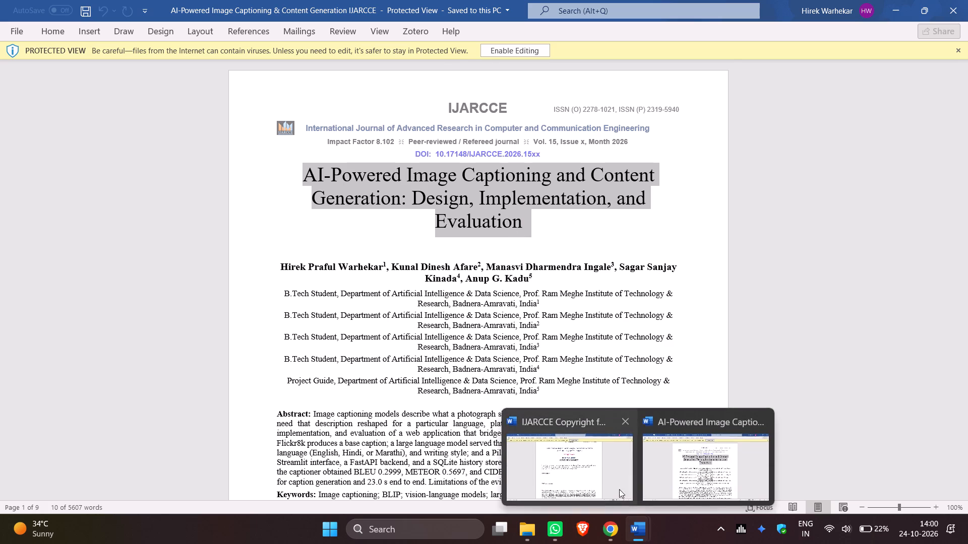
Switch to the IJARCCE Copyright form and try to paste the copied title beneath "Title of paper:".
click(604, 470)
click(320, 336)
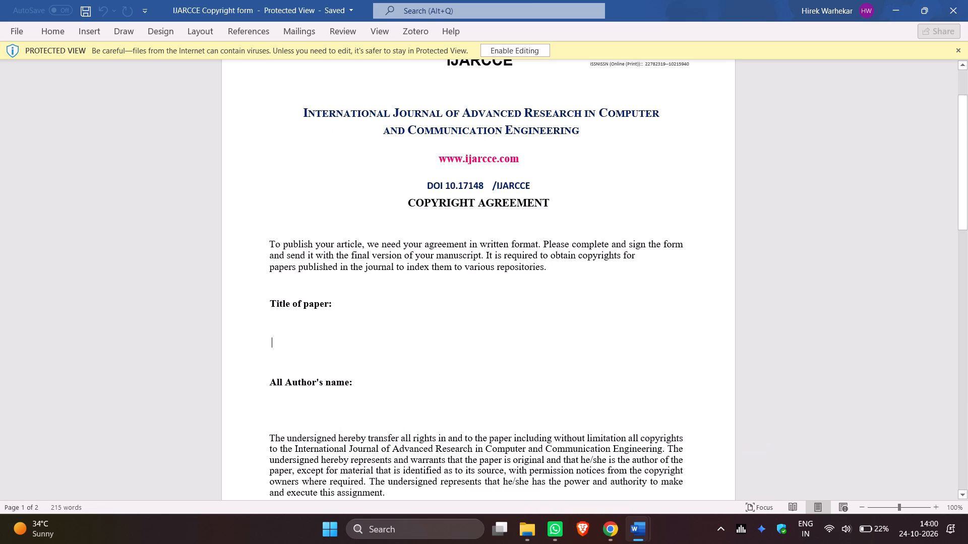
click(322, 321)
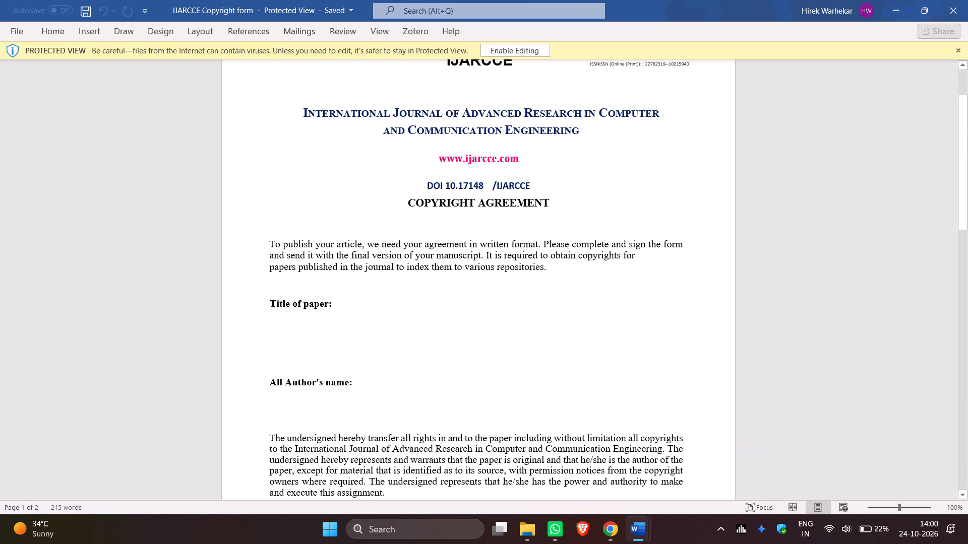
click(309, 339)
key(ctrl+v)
Enable editing for the IJARCCE Copyright form and accept the PDF conversion again.
click(517, 50)
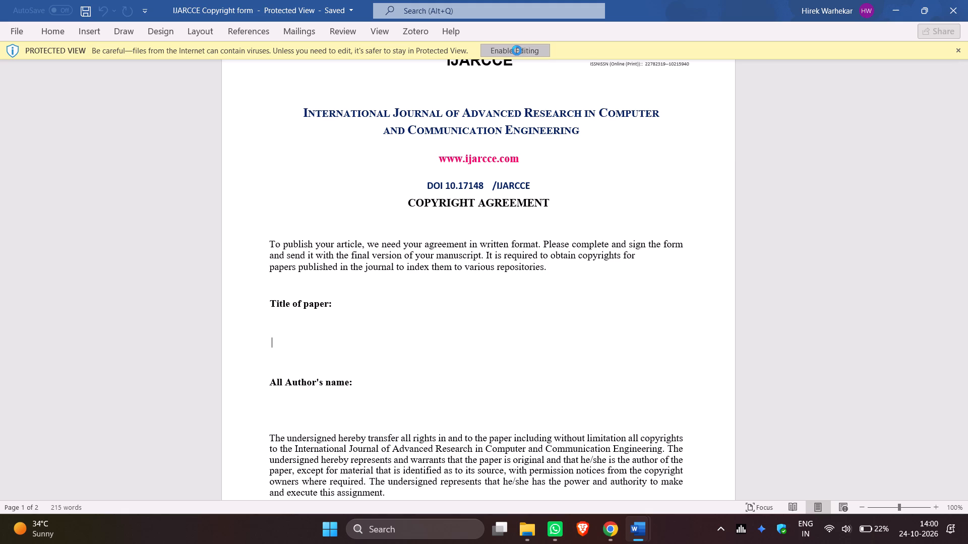
click(448, 303)
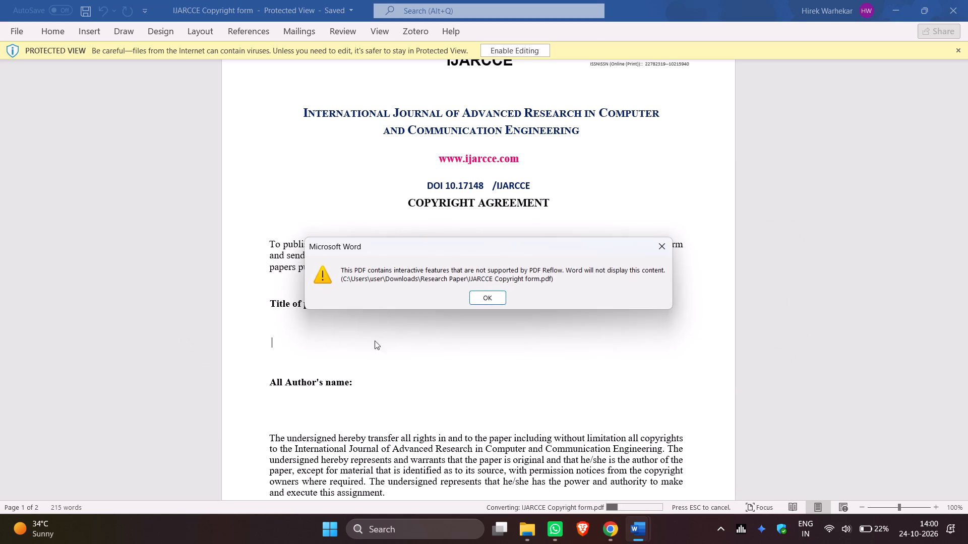
click(492, 314)
click(489, 297)
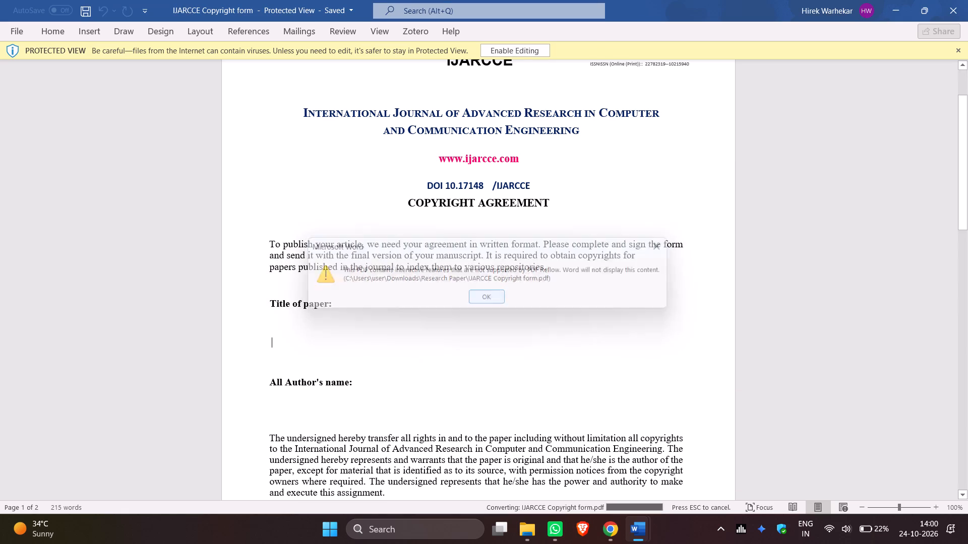
Paste the copied title "AI-Powered Image Captioning and Content Generation: Design, Implementation, and Evaluation" beneath "Title of paper:".
scroll(372, 323, down, 3)
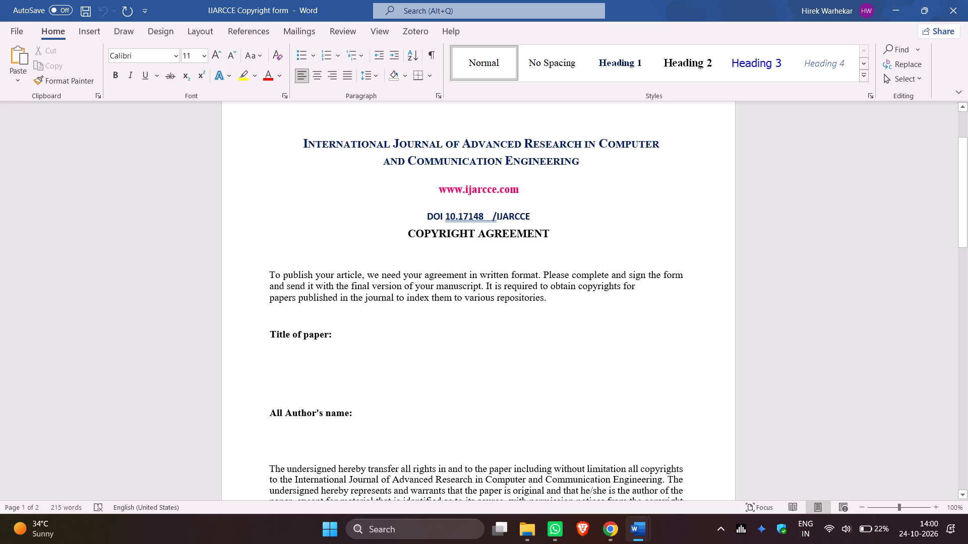
click(307, 373)
key(ctrl+v)
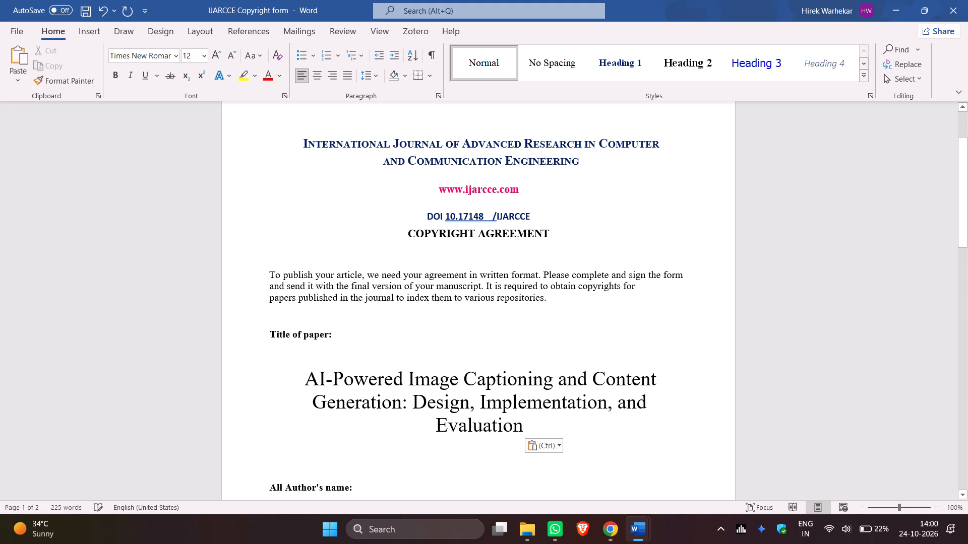
Place the text cursor on the blank line beneath "All Author's name:" in the copyright form.
scroll(437, 365, down, 2)
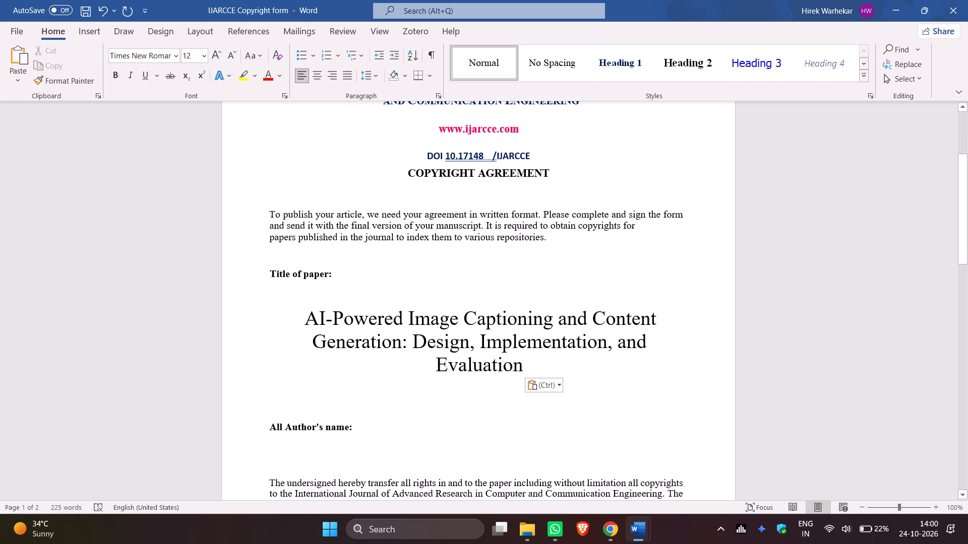
scroll(436, 365, up, 1)
scroll(436, 365, down, 3)
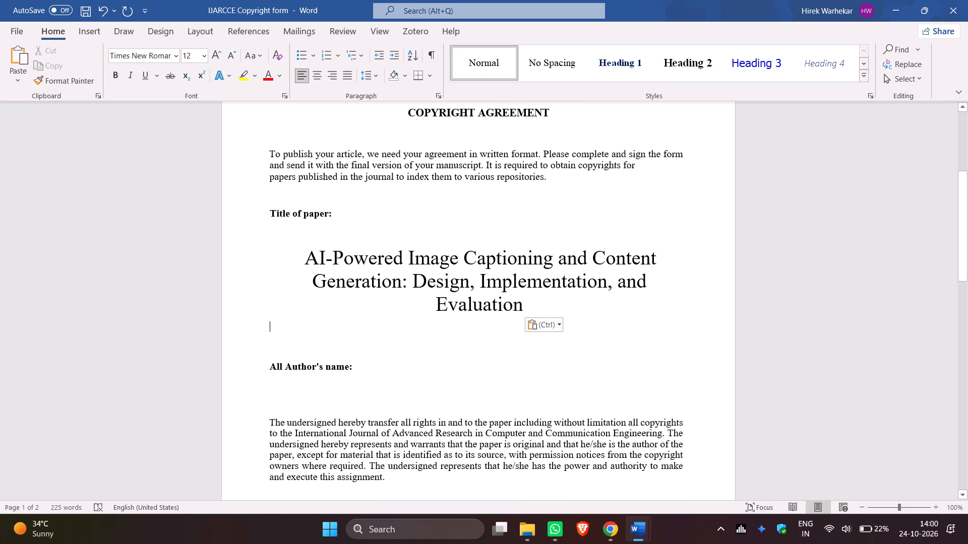
scroll(404, 380, down, 2)
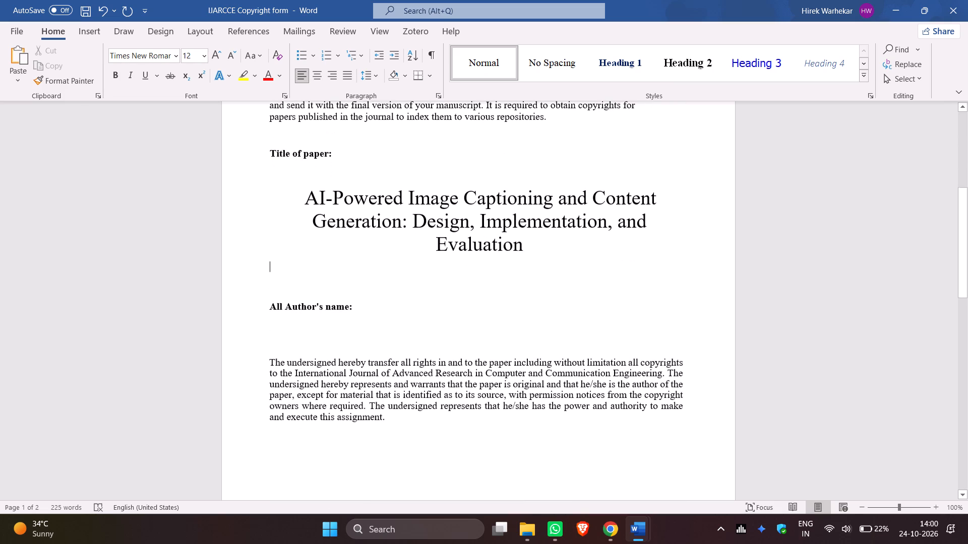
click(366, 330)
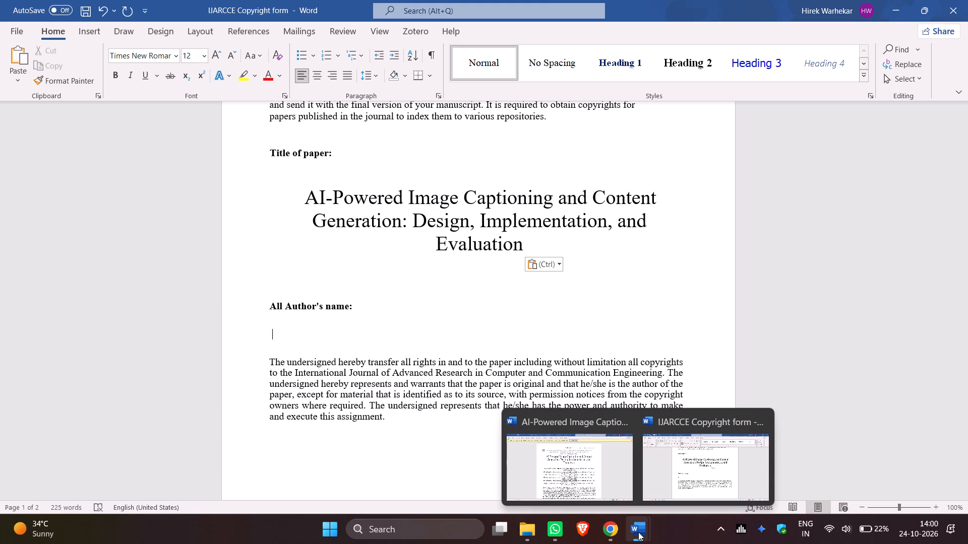
Switch to the AI-Powered Image Captioning paper and select the first author's name in the author line beneath the title.
click(598, 474)
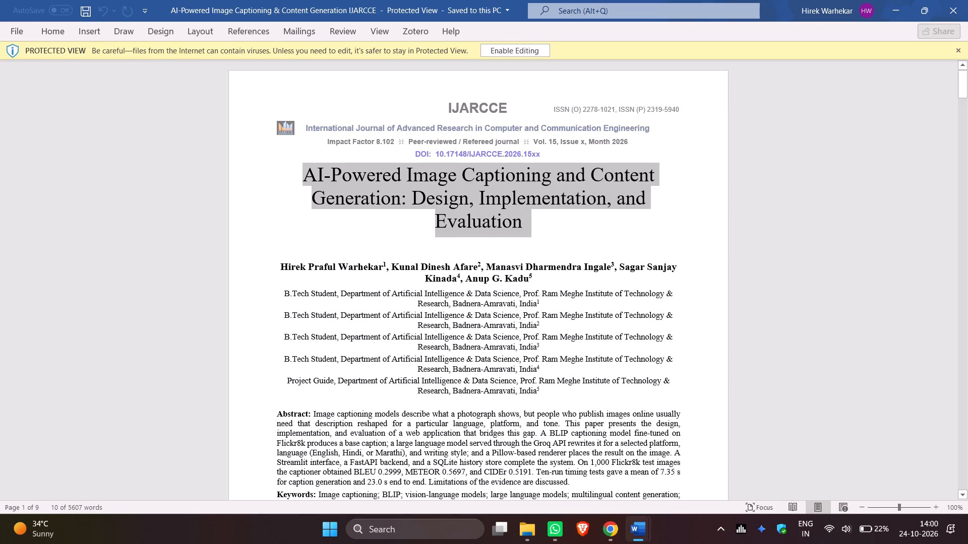
click(341, 289)
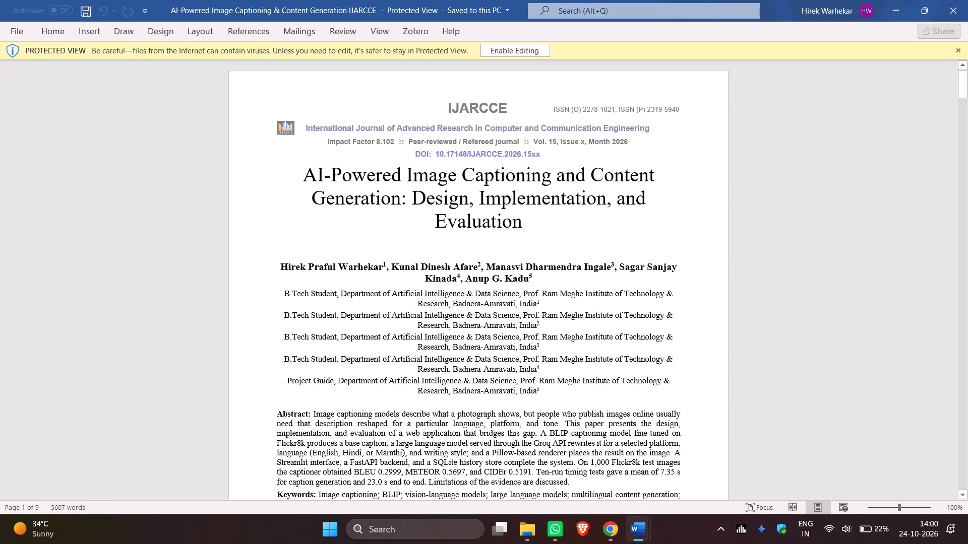
drag(280, 265, 358, 270)
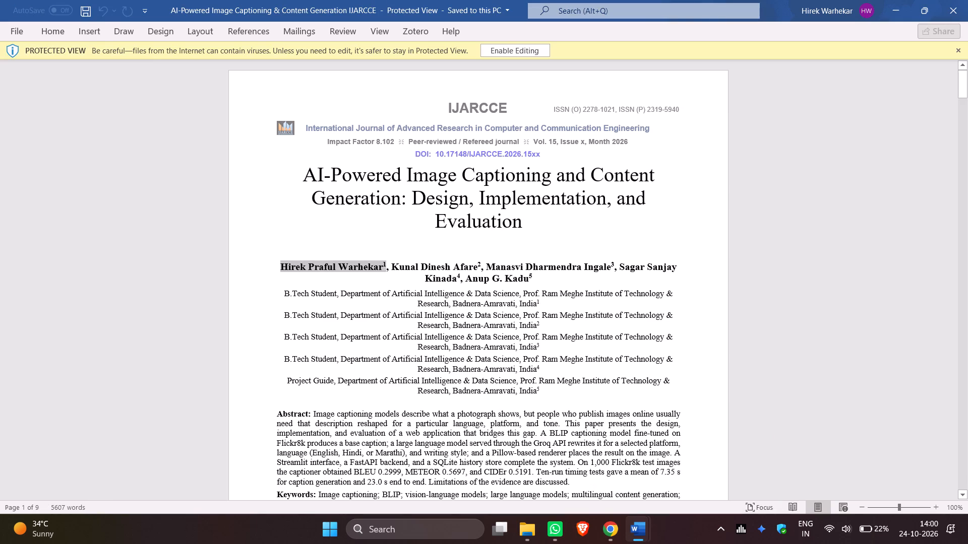
drag(358, 270, 381, 265)
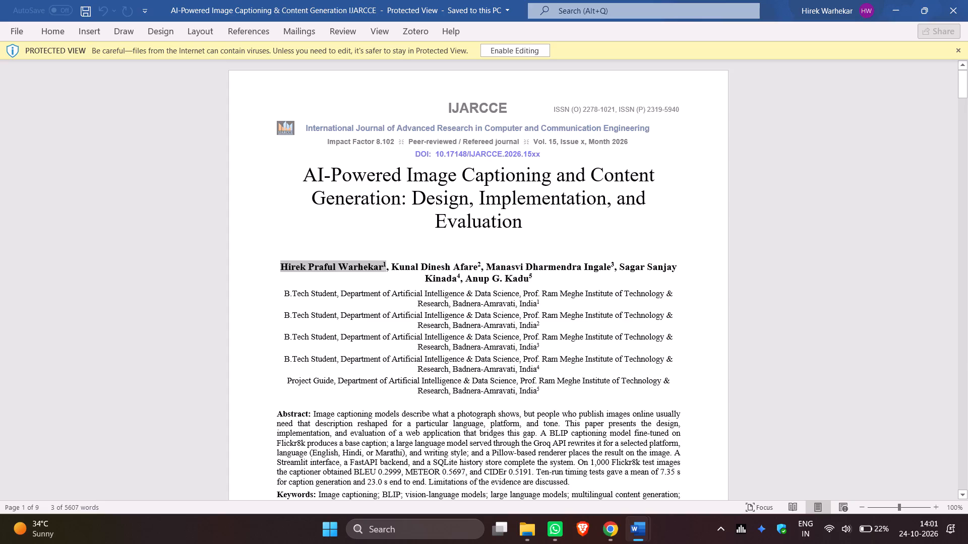
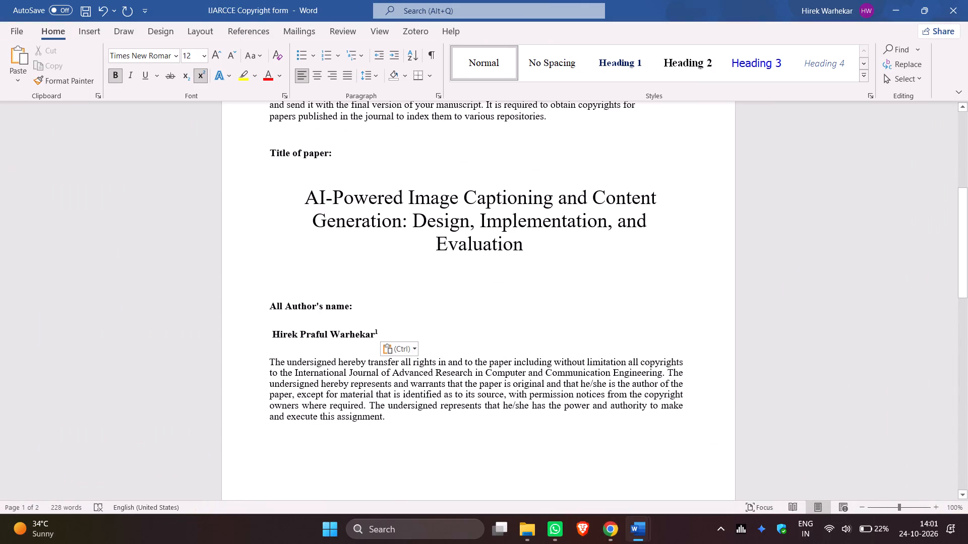
Delete the superscript 1 after the first author's name in the copyright form and start a new line beneath it.
key(BackSpace)
key(Return)
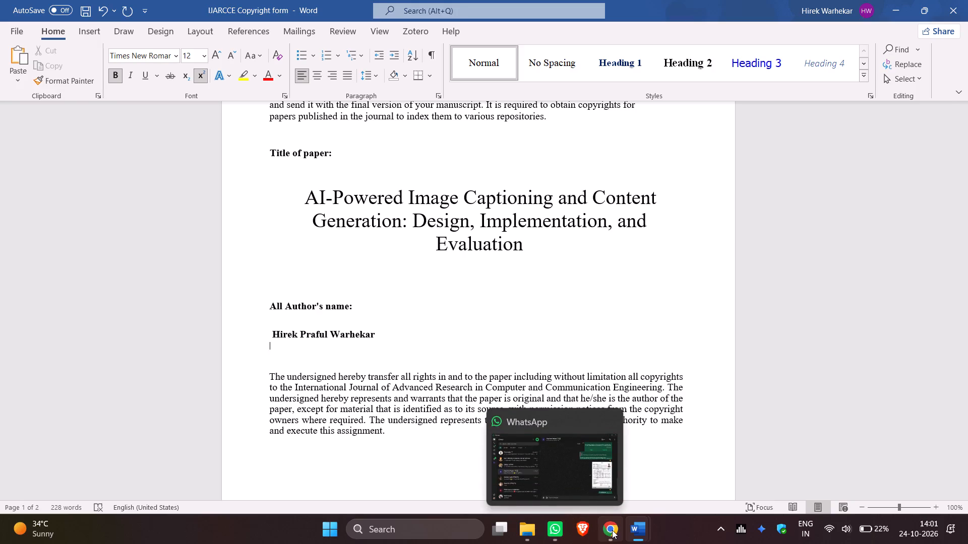
Switch back to the AI-Powered Image Captioning manuscript showing the author list.
click(551, 475)
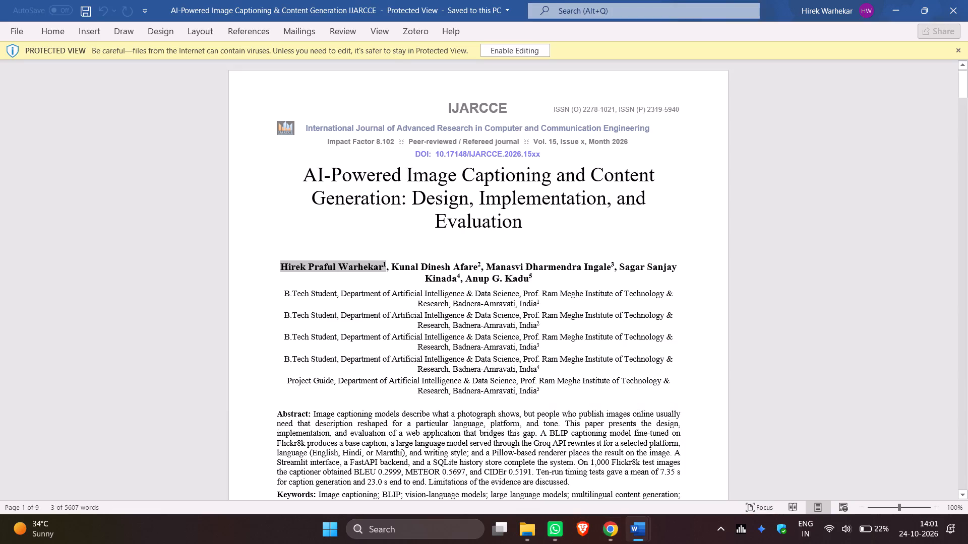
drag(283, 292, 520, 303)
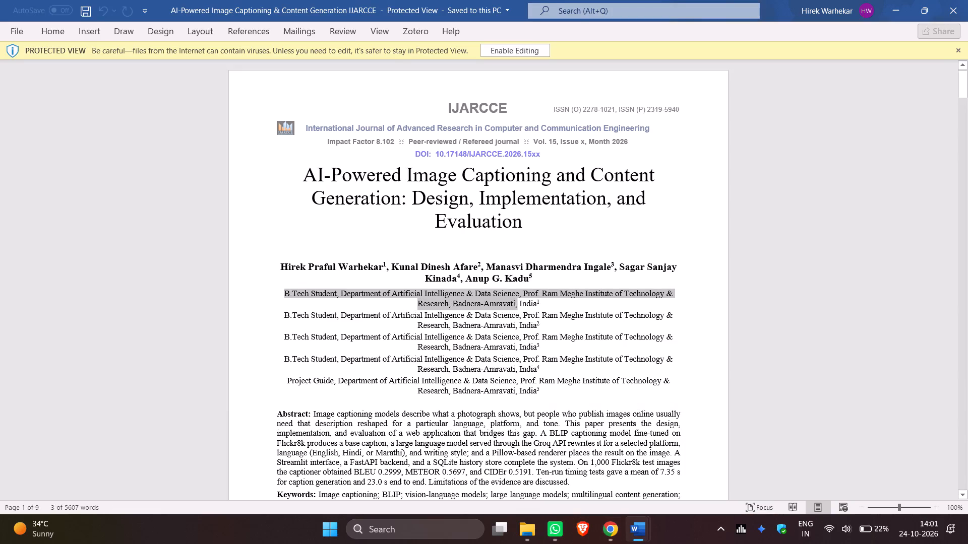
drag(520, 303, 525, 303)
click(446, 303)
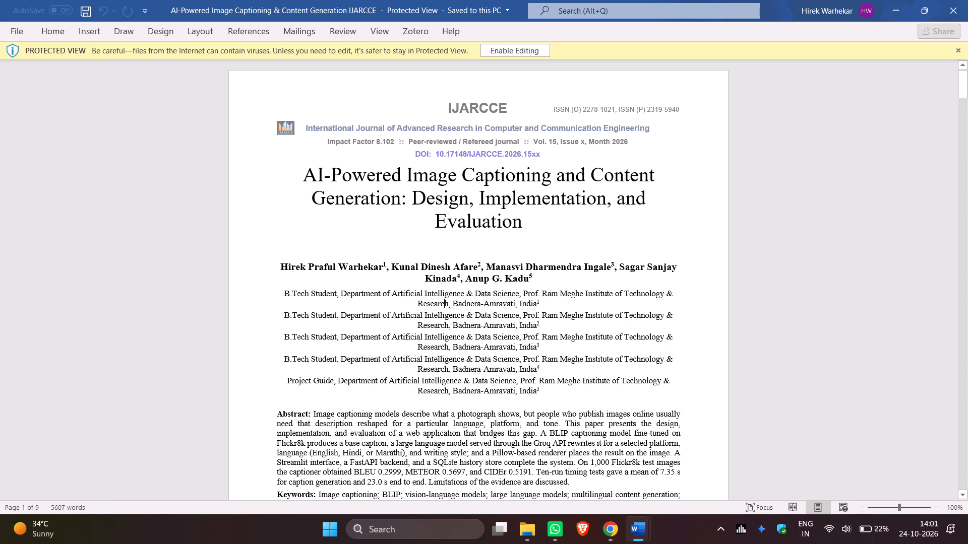
Copy the second author's name from the research paper and paste it on a new line beneath the first author in the copyright form.
drag(392, 265, 490, 268)
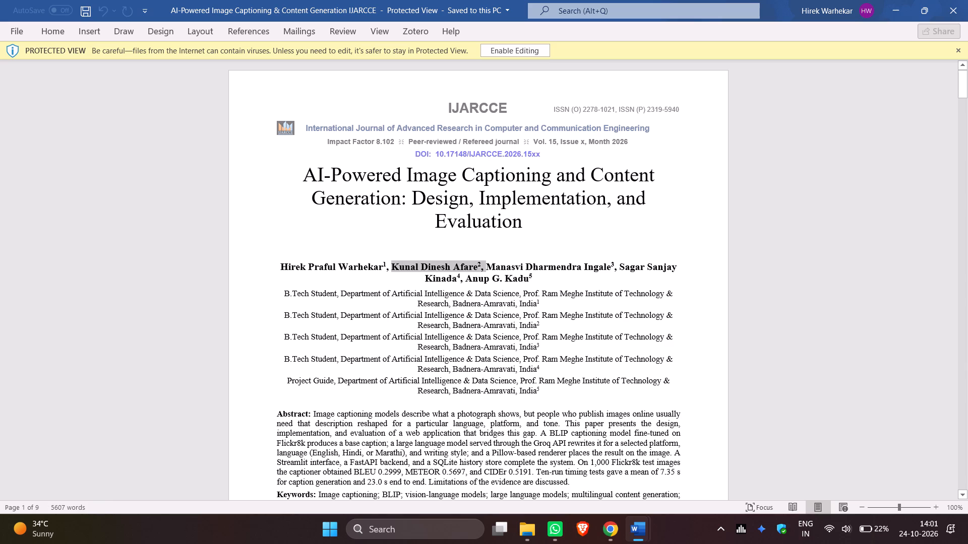
drag(490, 268, 477, 268)
key(ctrl+c)
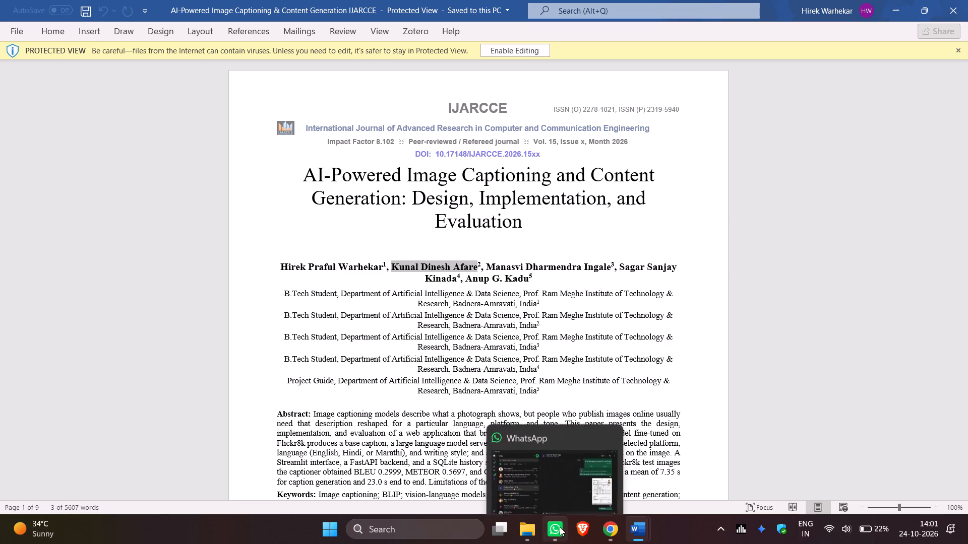
click(687, 465)
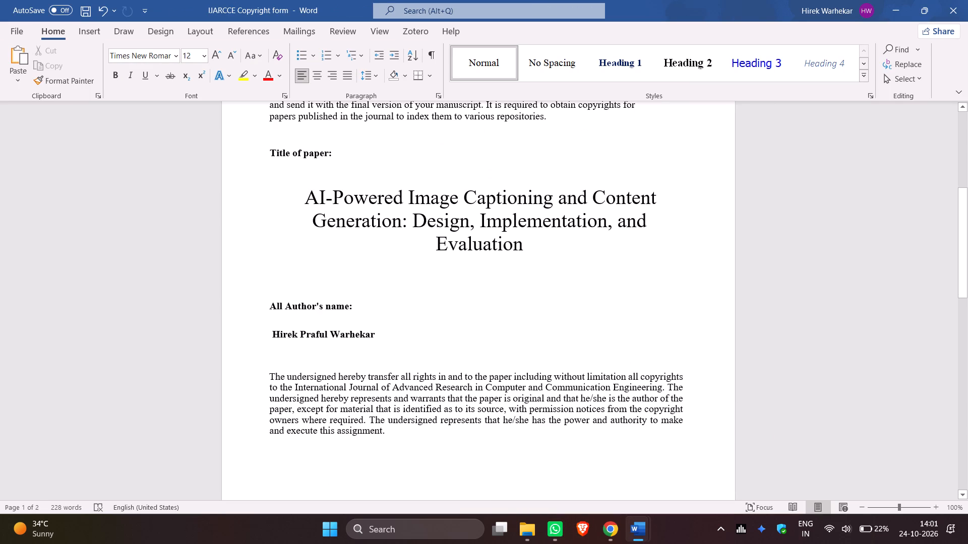
key(Return)
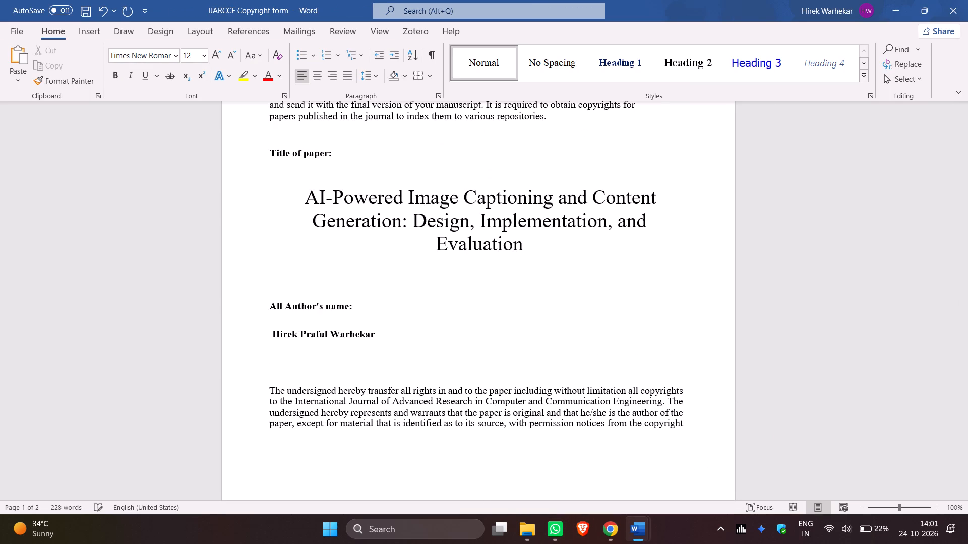
key(ctrl+v)
key(Return)
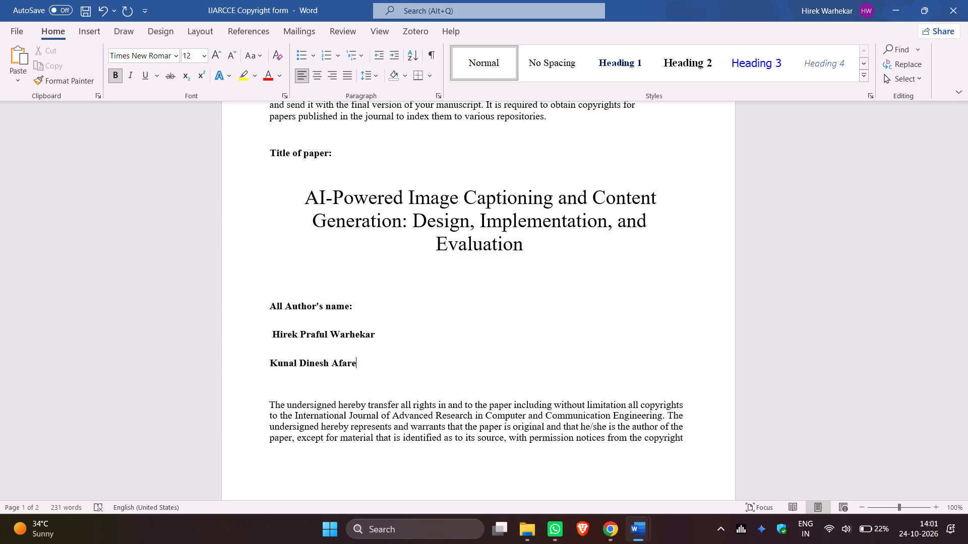
key(Return)
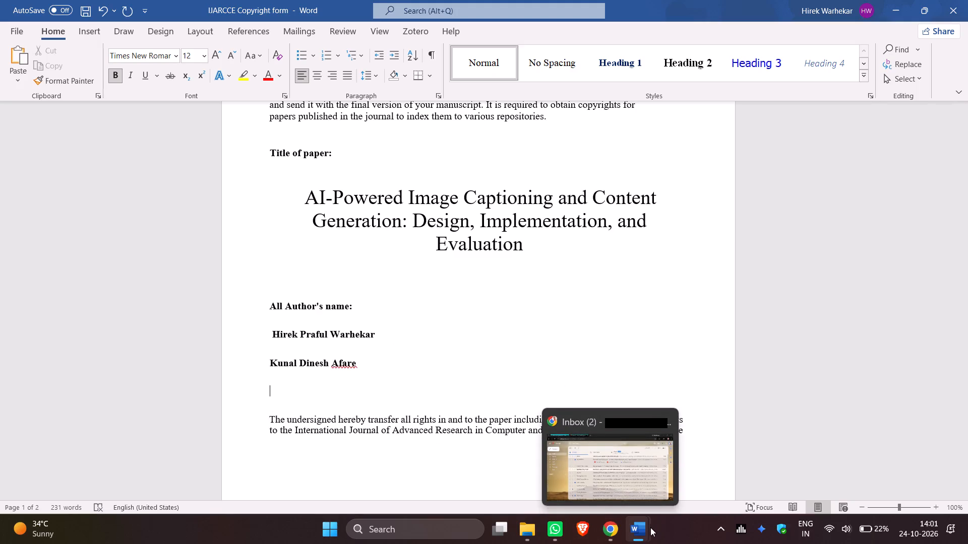
Copy the third author's name without its superscript from the paper and paste it beneath the second author in the copyright form.
click(603, 487)
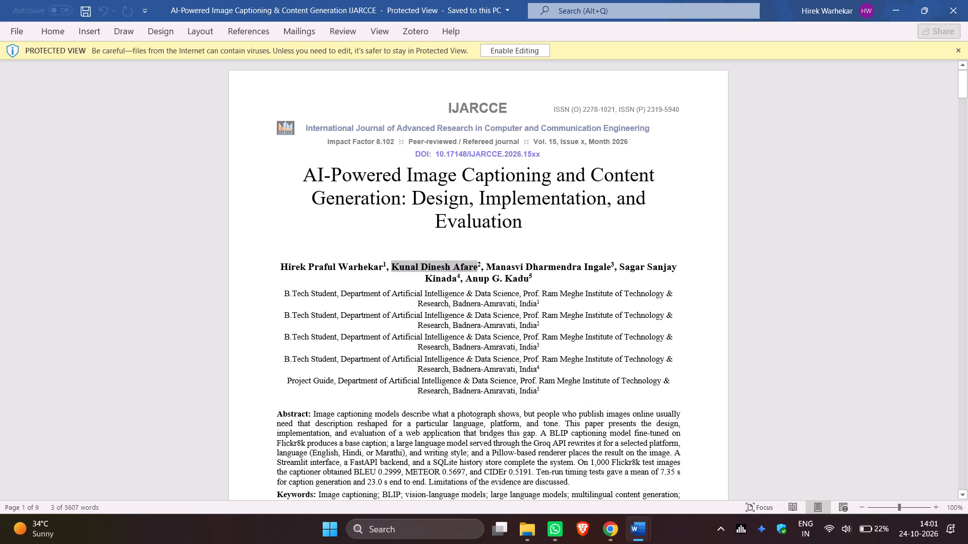
drag(487, 266, 612, 268)
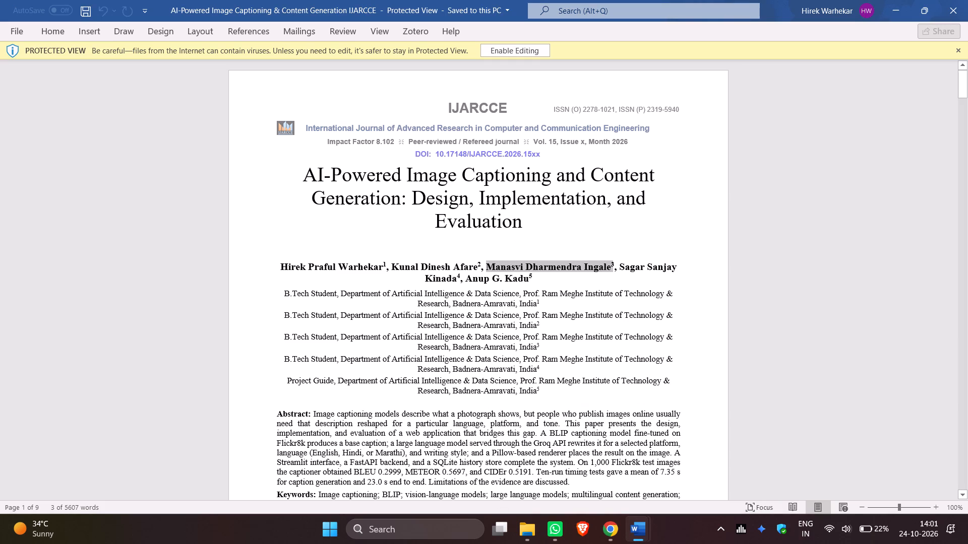
drag(612, 268, 610, 265)
key(ctrl+c)
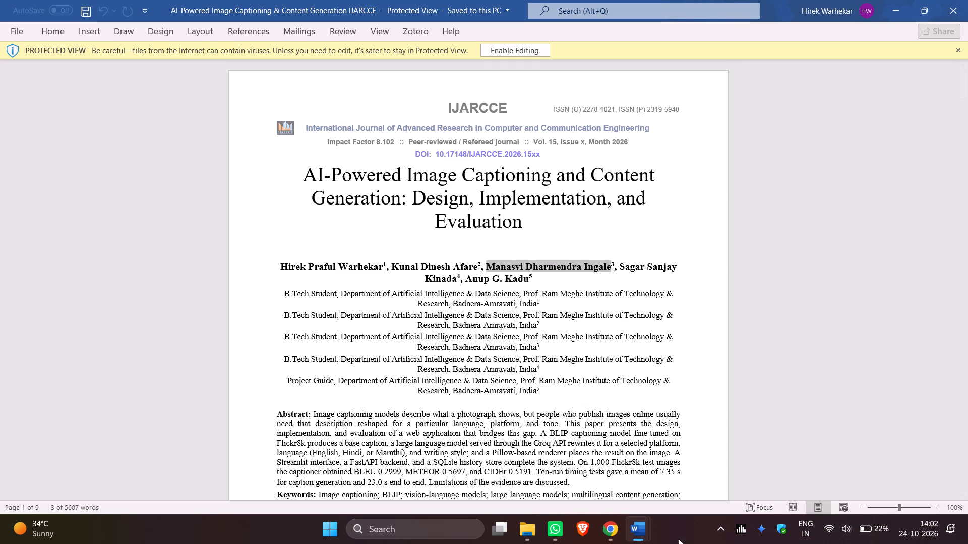
click(674, 453)
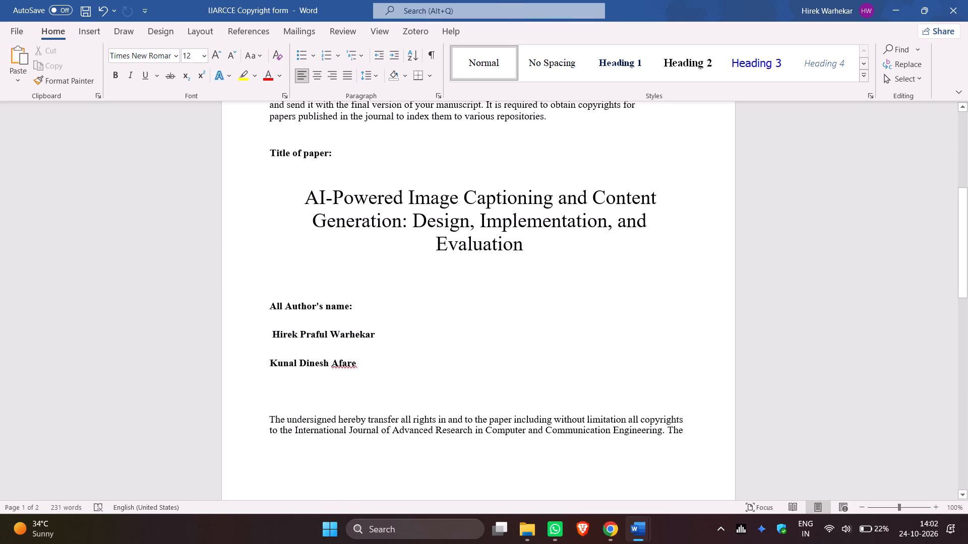
key(ctrl+v)
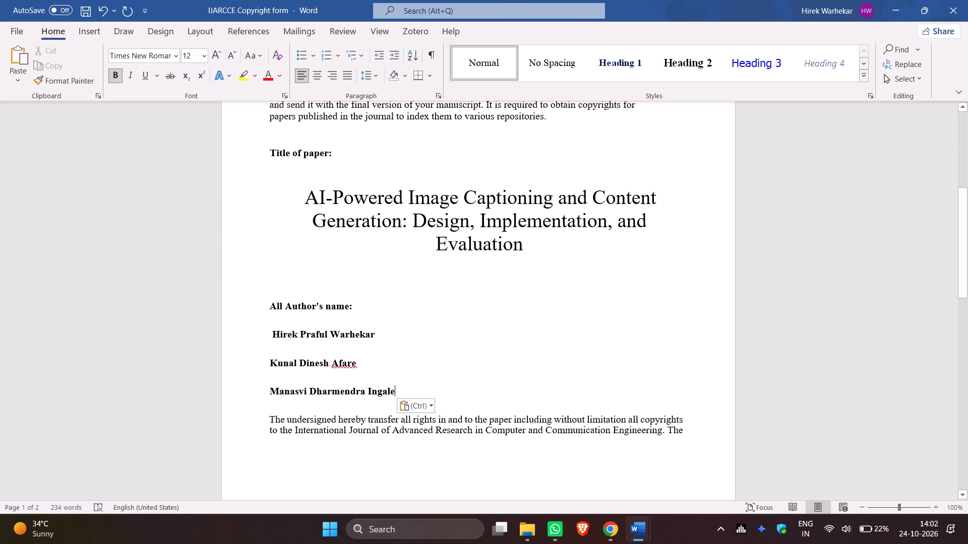
key(Return)
key(Return)
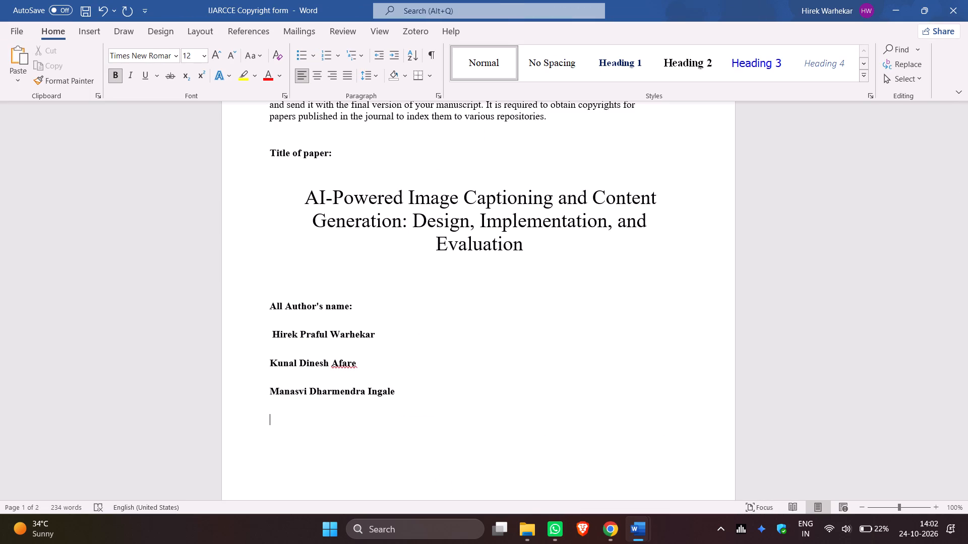
Copy the fourth author's full name from the paper and paste it beneath the third author in the copyright form.
click(622, 485)
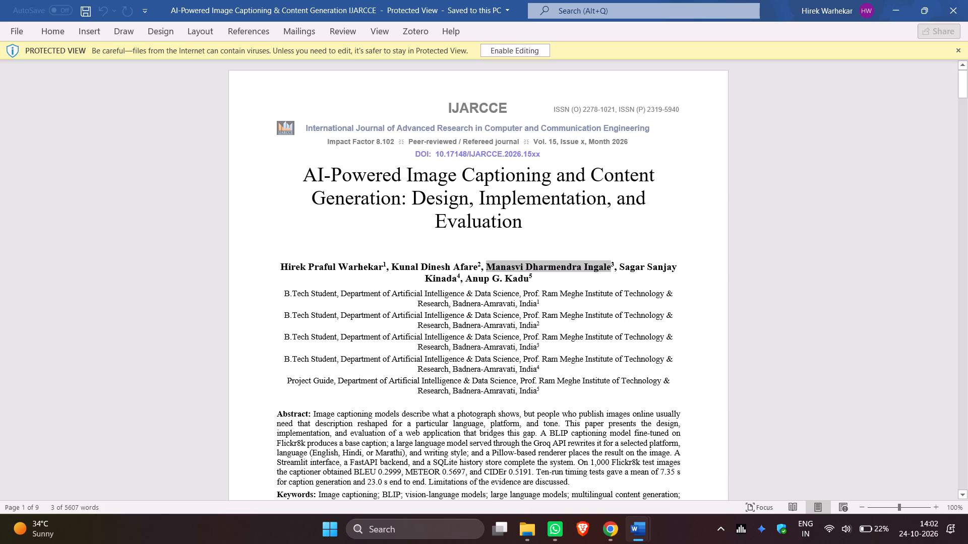
drag(619, 267, 676, 268)
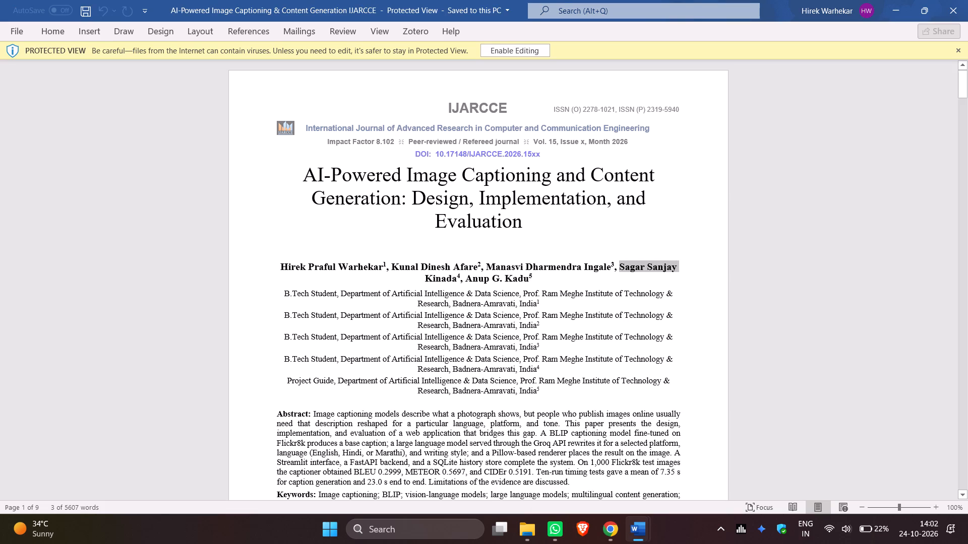
drag(676, 268, 455, 278)
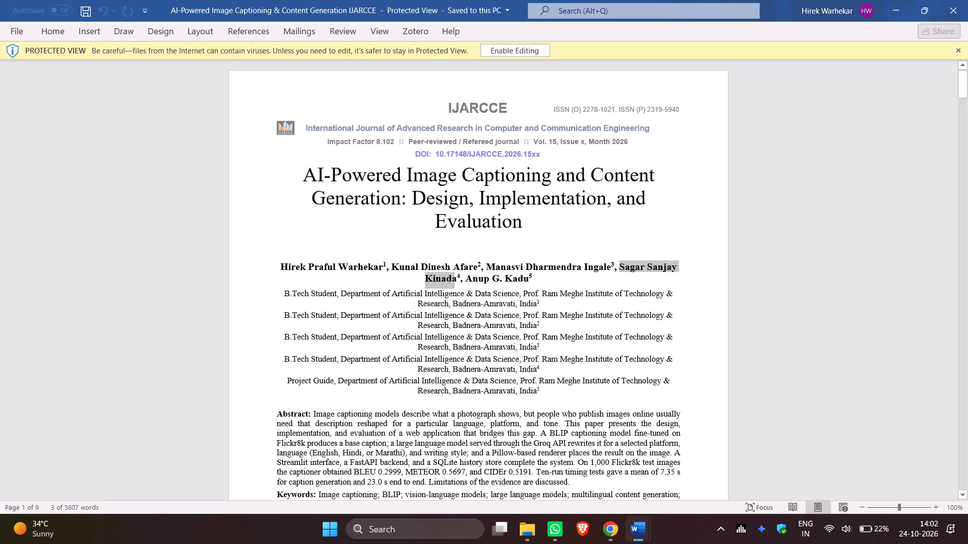
drag(455, 278, 455, 278)
key(ctrl+c)
click(690, 485)
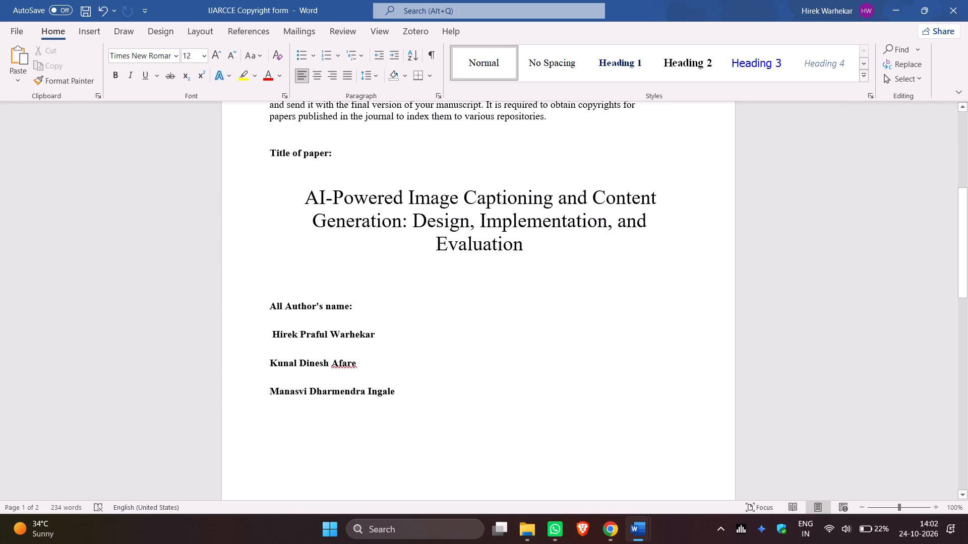
key(ctrl+v)
key(Return)
key(Return)
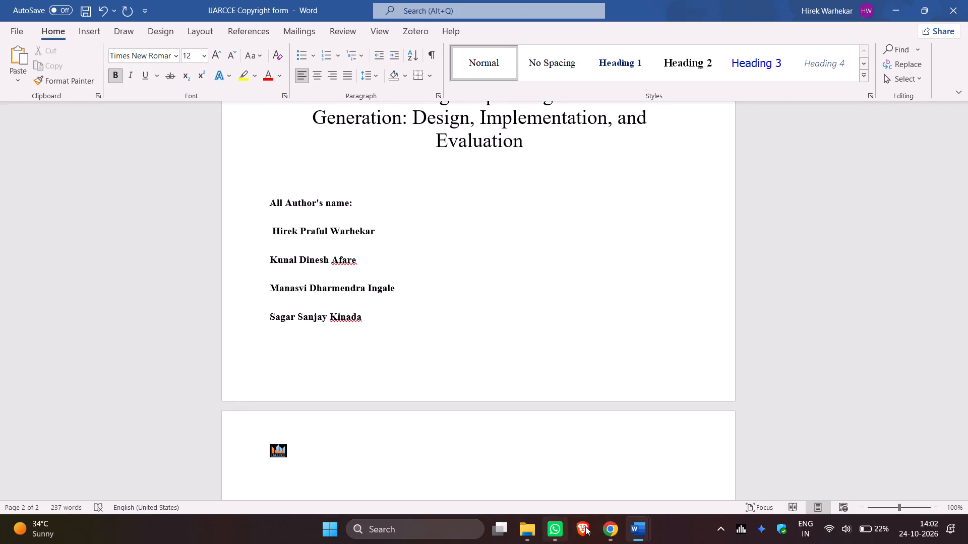
Copy the fifth author's name from the paper and paste it beneath the fourth author in the copyright form.
click(577, 461)
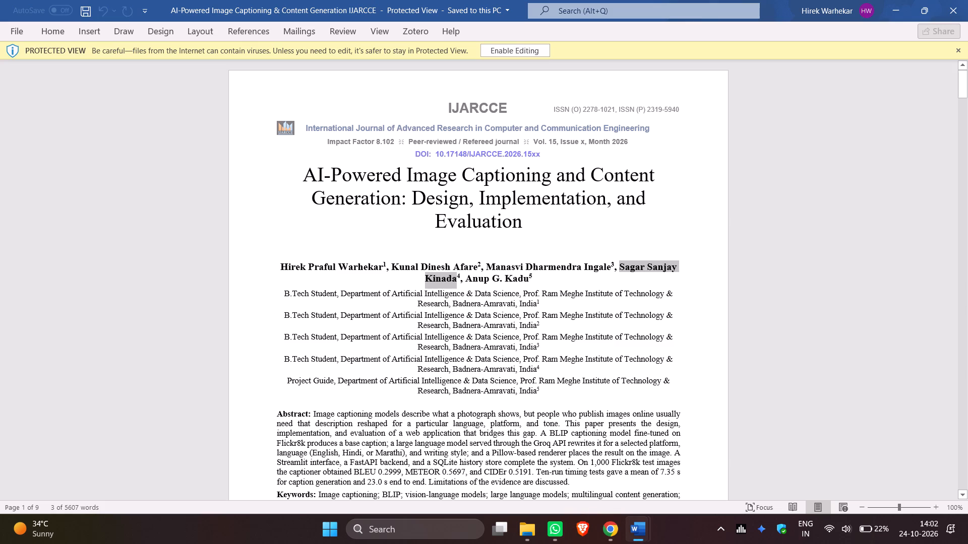
click(486, 323)
drag(467, 276, 514, 283)
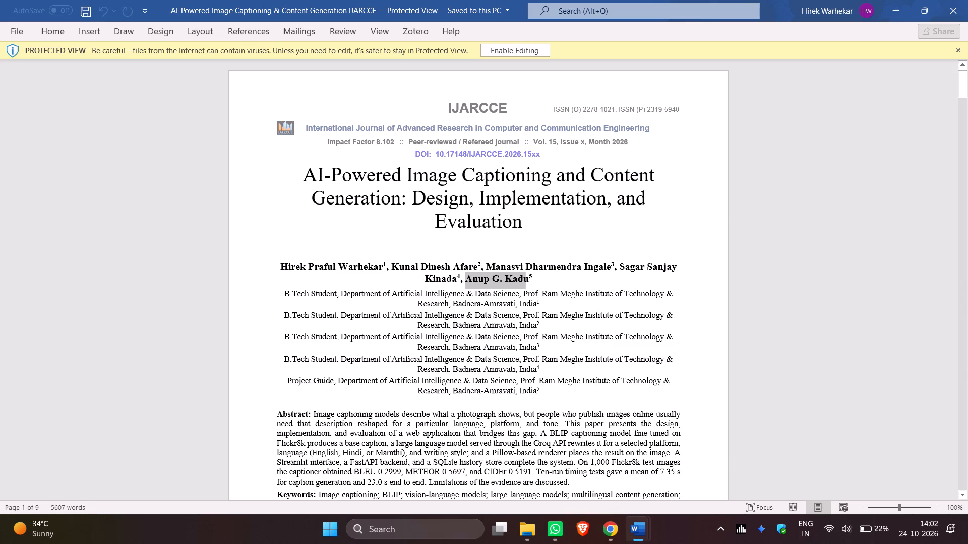
drag(514, 283, 528, 277)
key(ctrl+c)
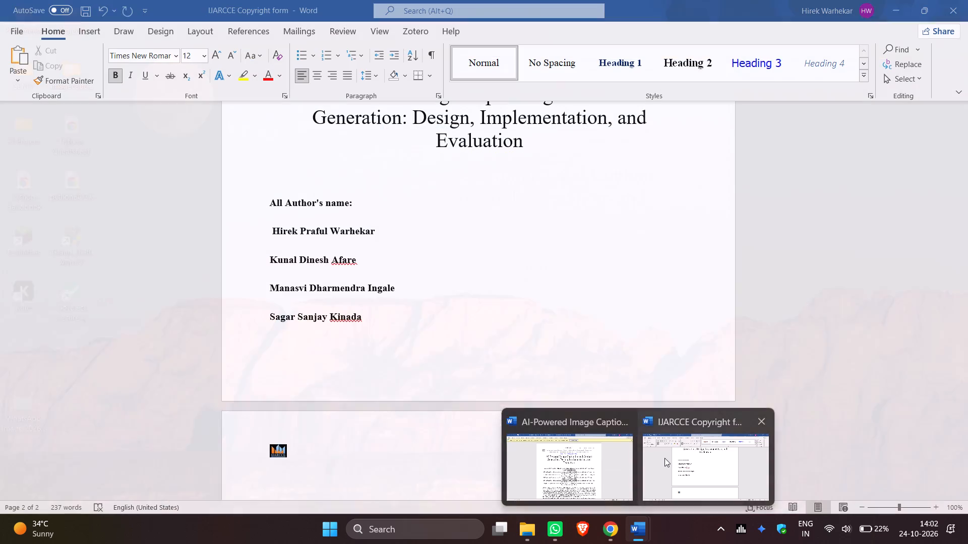
click(664, 458)
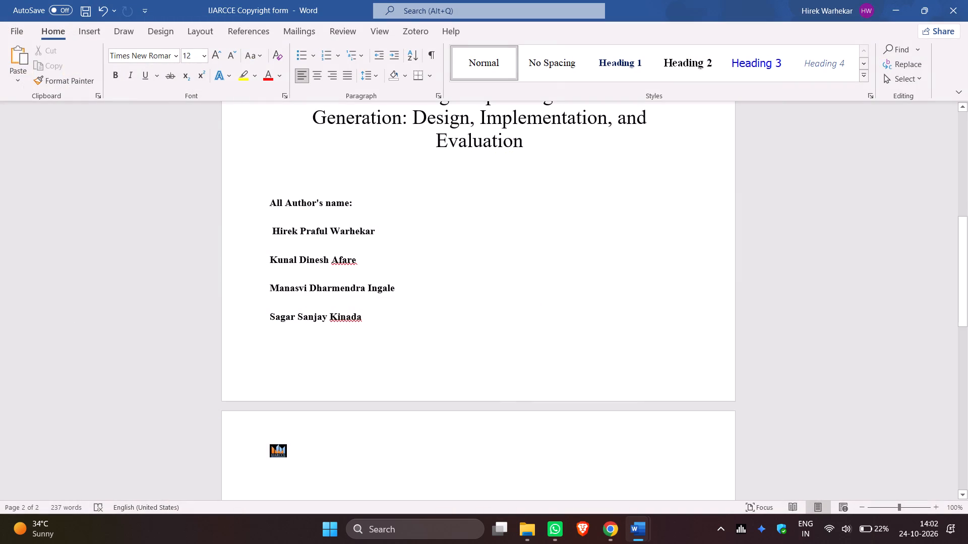
key(ctrl+v)
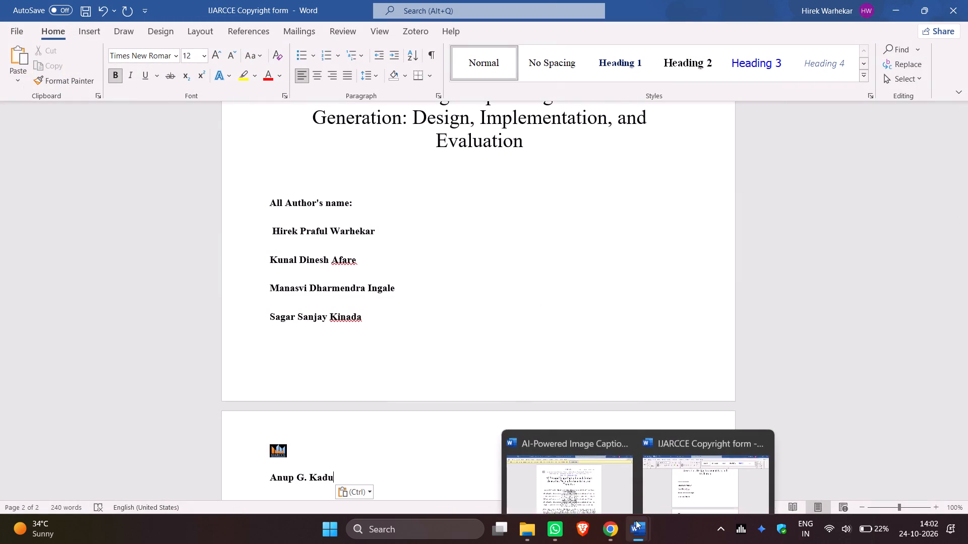
Copy the first author's full B.Tech Student affiliation from the research paper and paste it beneath the first author in the copyright form.
click(597, 475)
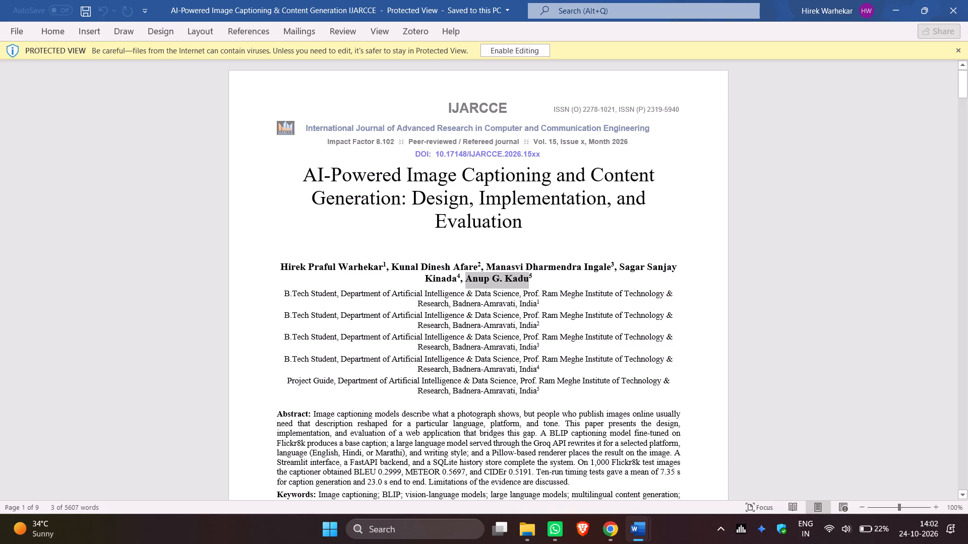
drag(283, 291, 531, 302)
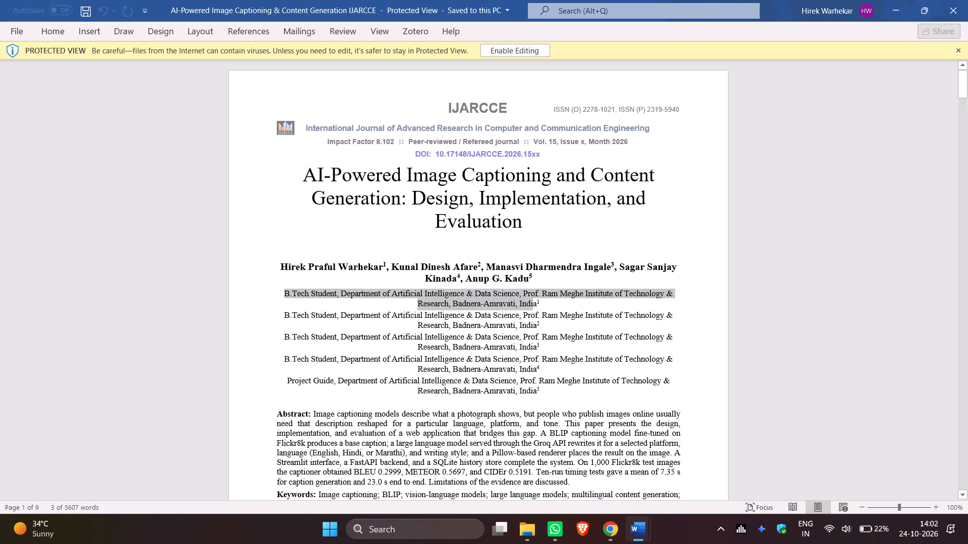
drag(531, 302, 532, 302)
drag(532, 302, 535, 302)
drag(535, 302, 525, 302)
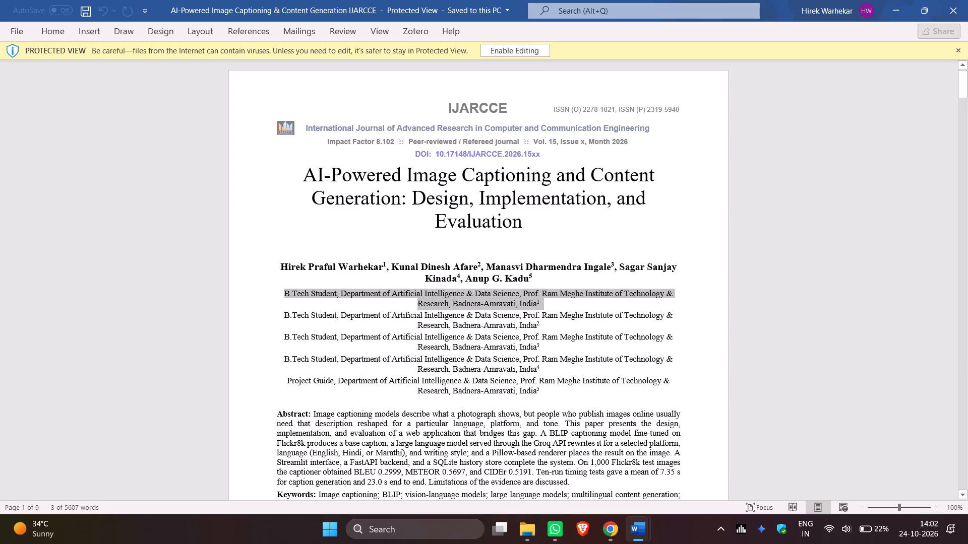
drag(525, 302, 527, 302)
key(ctrl+c)
click(576, 478)
click(670, 466)
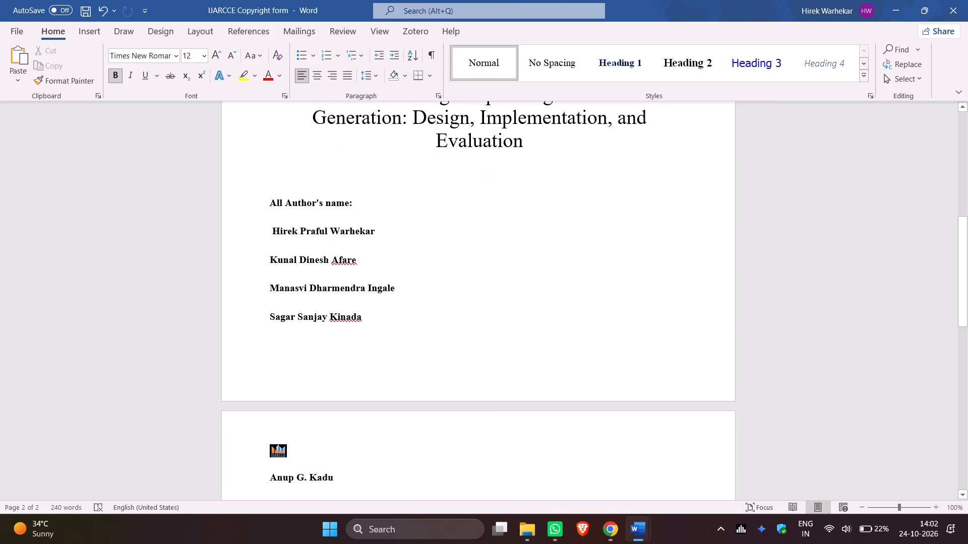
click(292, 245)
key(ctrl+v)
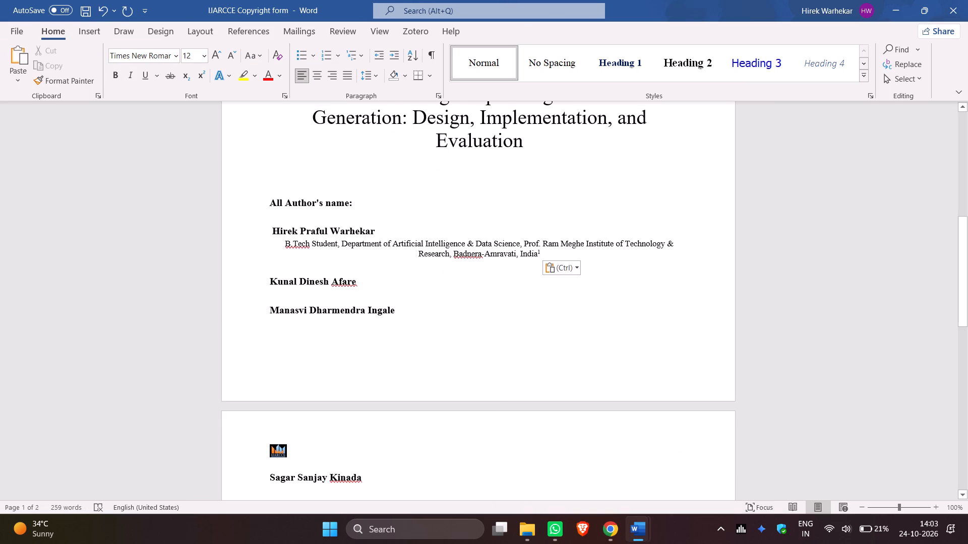
Delete the superscript 1 from the pasted affiliation and remove its centred alignment so it starts at the page's left margin.
click(547, 253)
key(BackSpace)
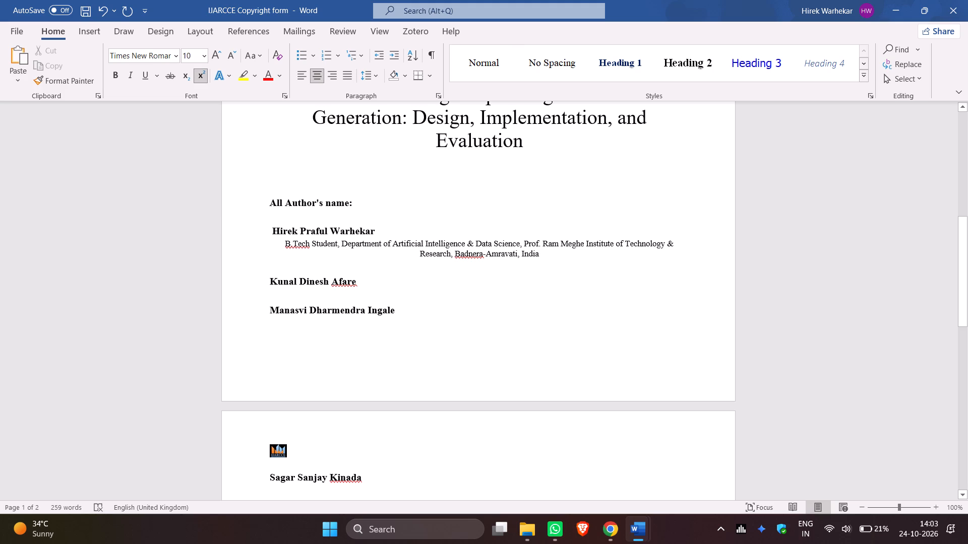
click(287, 241)
key(BackSpace)
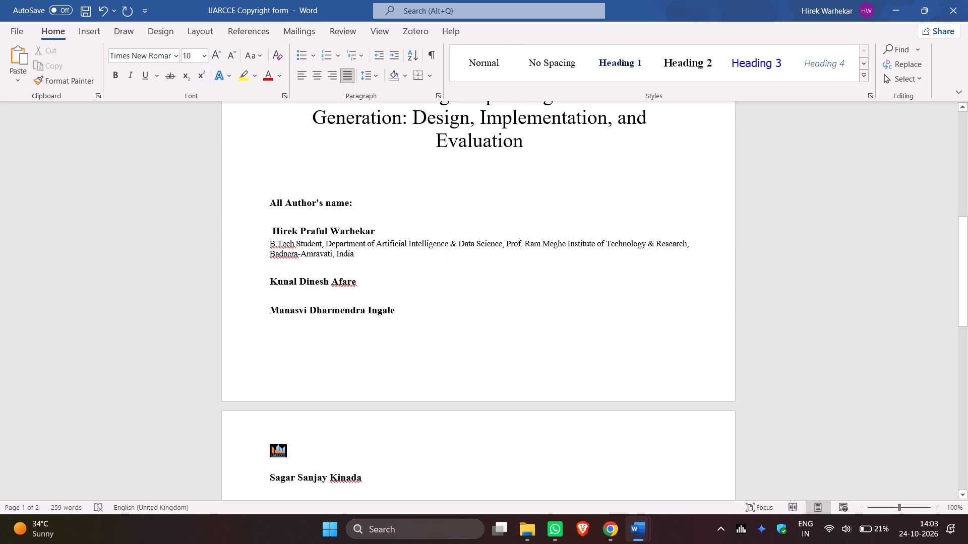
key(ctrl+z)
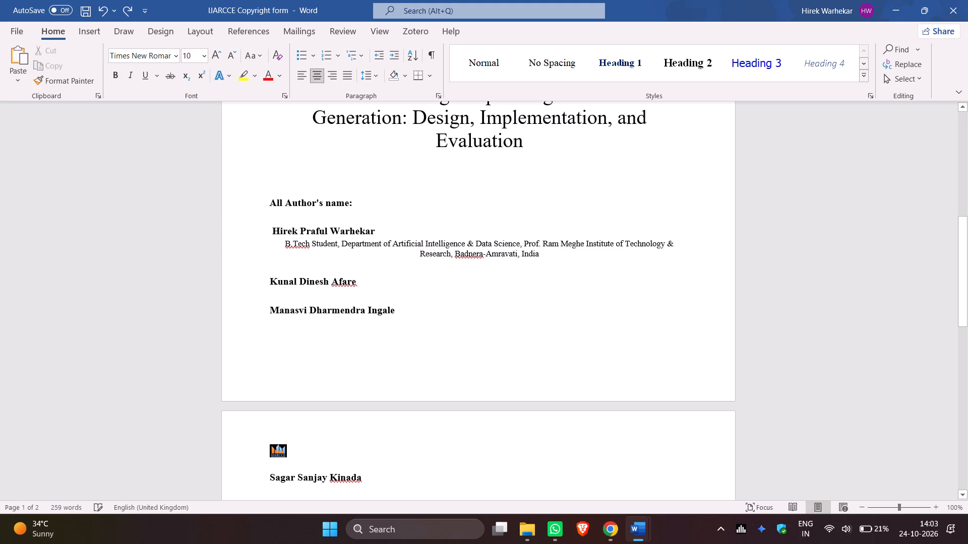
key(BackSpace)
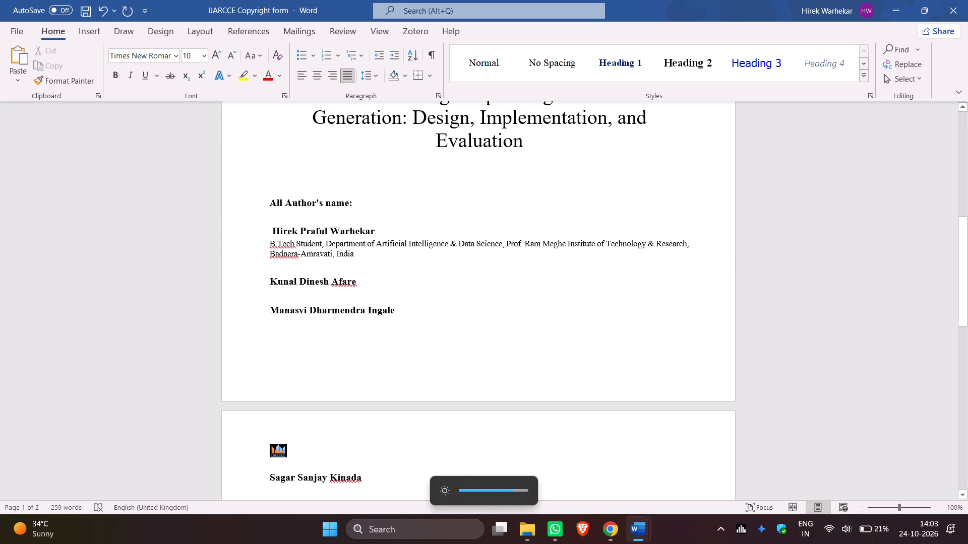
Delete the leading space before the first author's name in the copyright form.
click(273, 227)
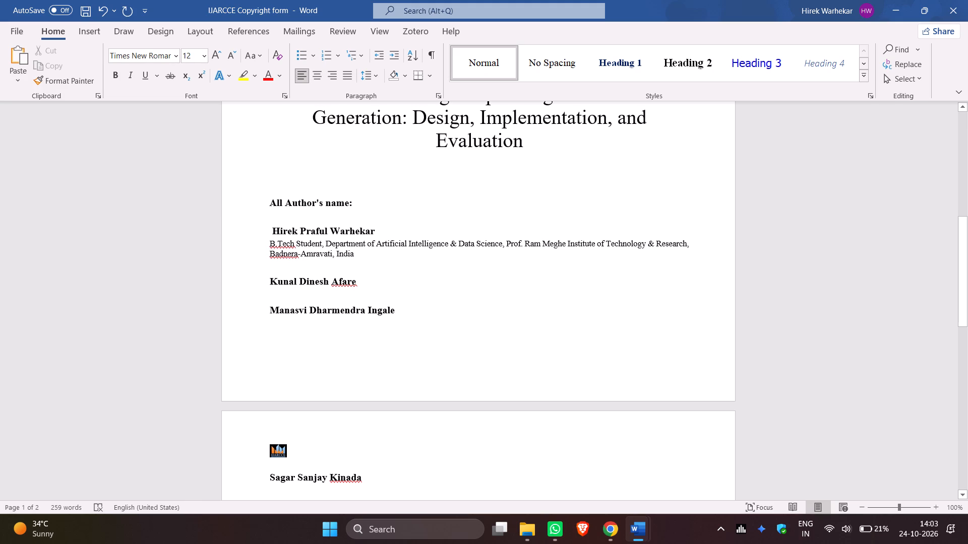
key(BackSpace)
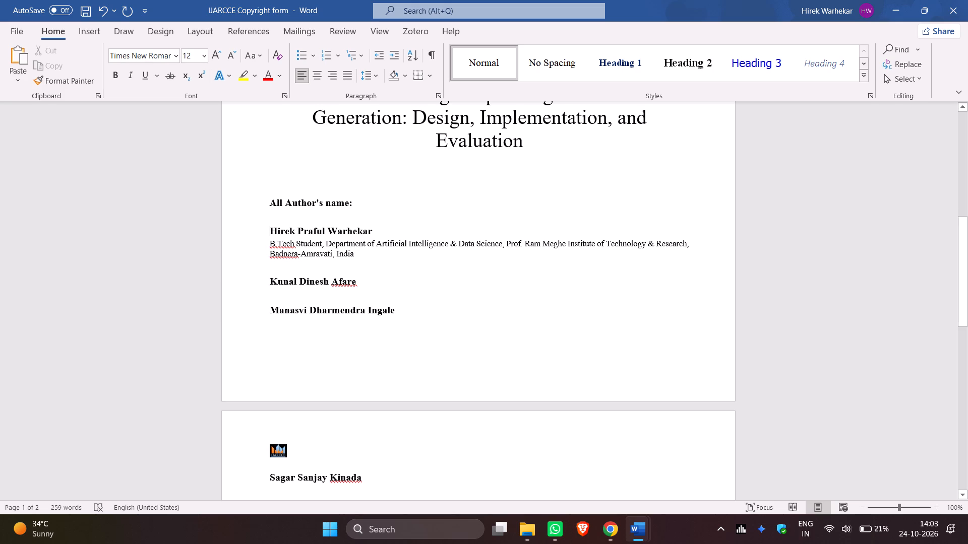
Copy the first author's cleaned-up B.Tech Student affiliation within the form and paste it beneath the second author's name.
click(288, 292)
drag(270, 242, 270, 243)
drag(270, 243, 350, 253)
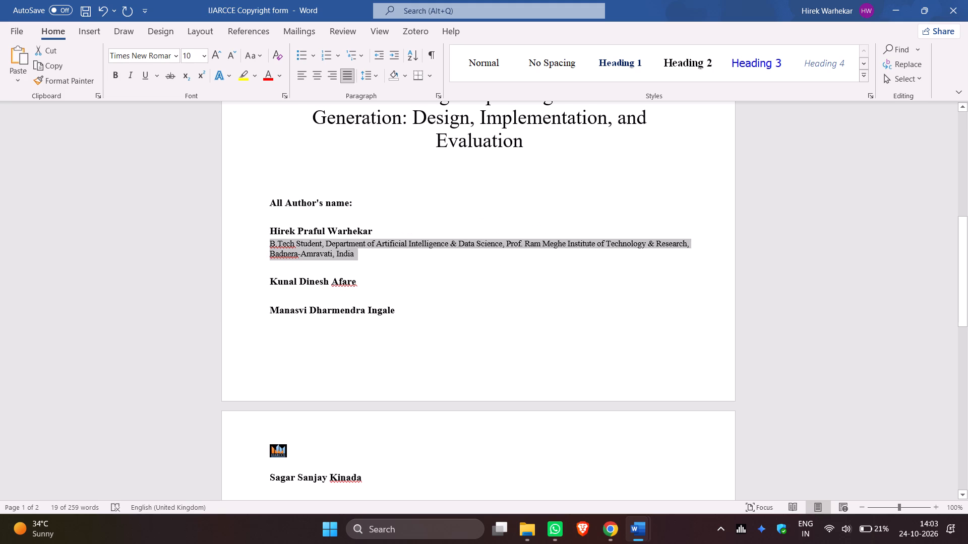
key(ctrl+c)
click(313, 293)
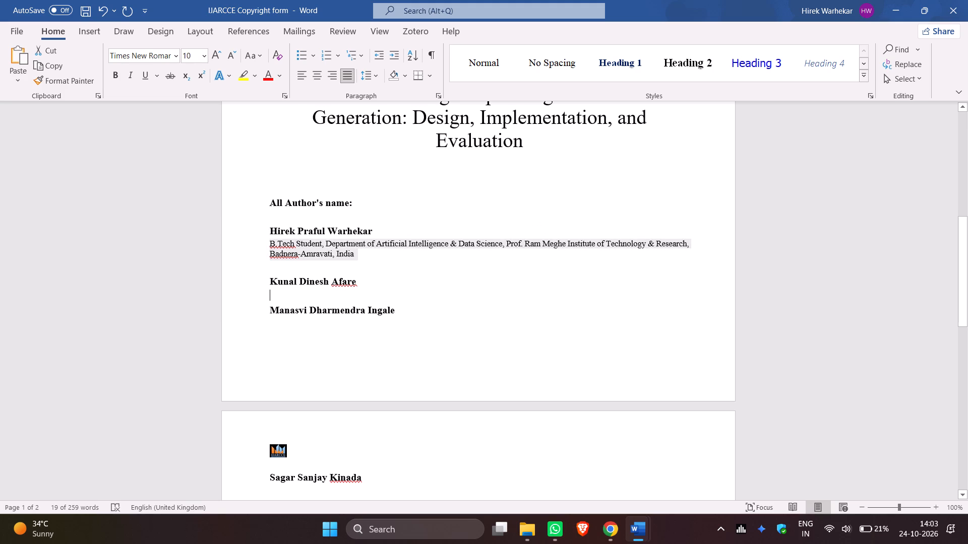
key(ctrl+v)
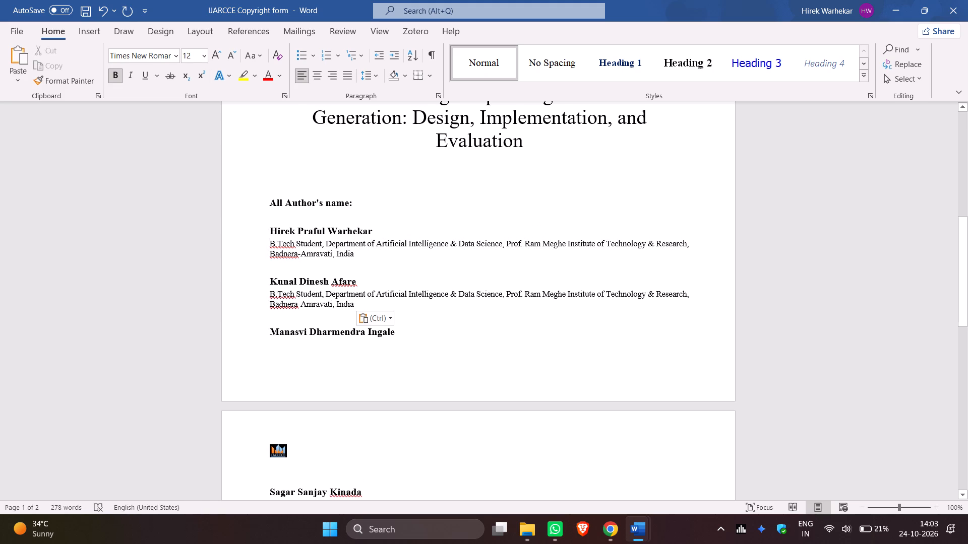
Insert a blank line before the third author's name to move it onto the form's second page.
click(275, 345)
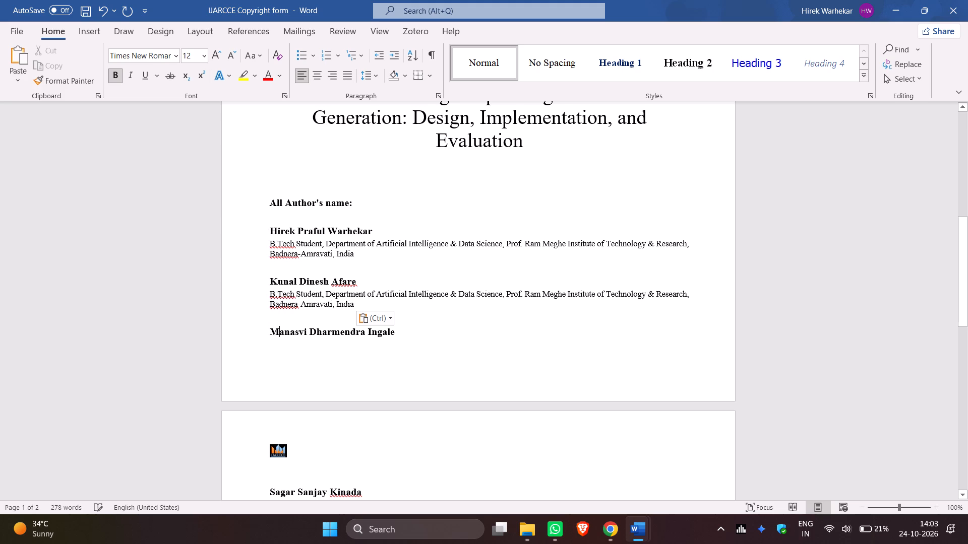
click(285, 344)
click(269, 328)
key(Return)
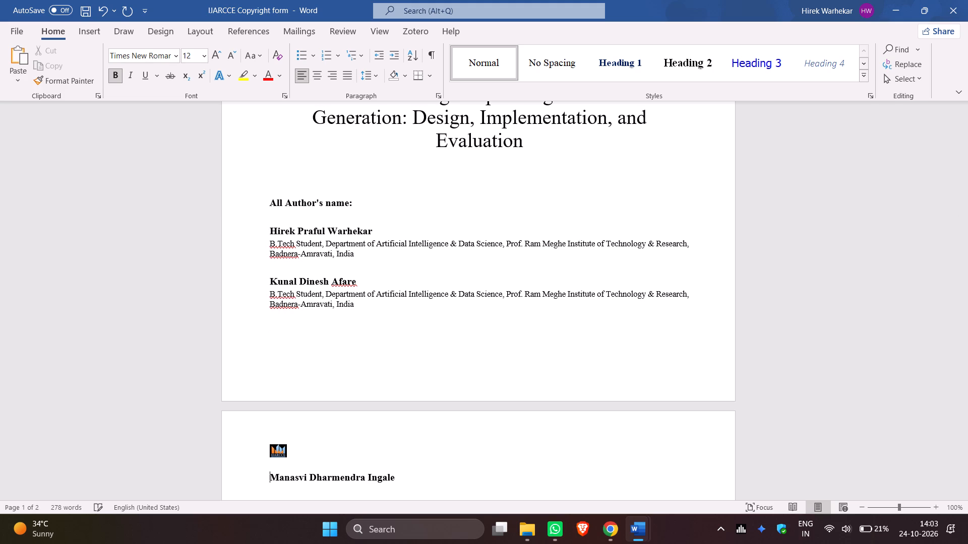
Paste the same B.Tech Student affiliation beneath the third and fourth authors' names on the second page.
scroll(295, 323, down, 2)
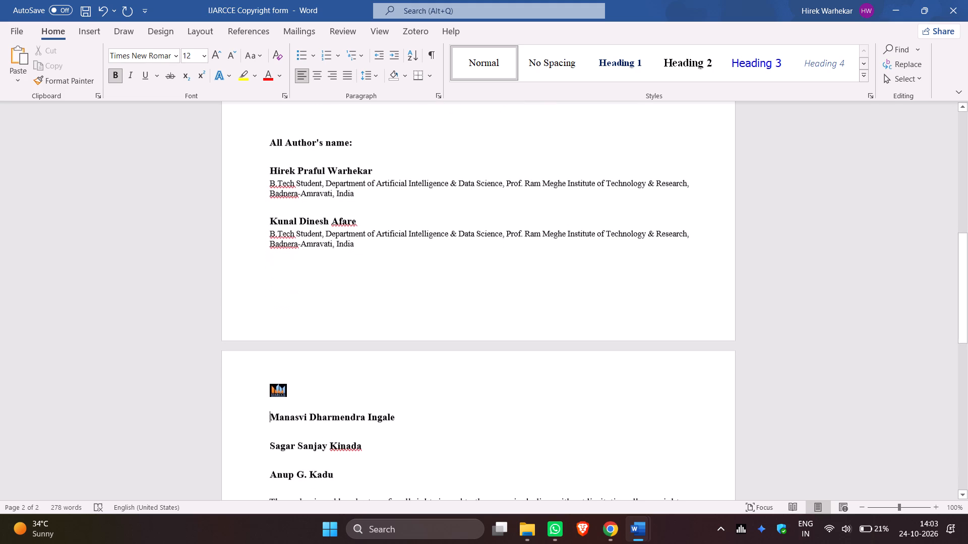
click(291, 432)
key(ctrl+v)
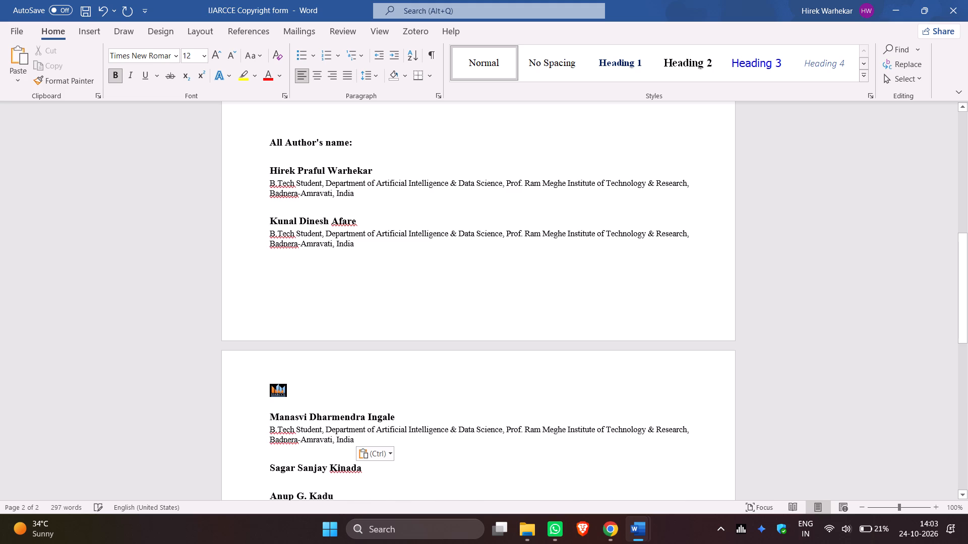
scroll(326, 425, down, 2)
click(278, 421)
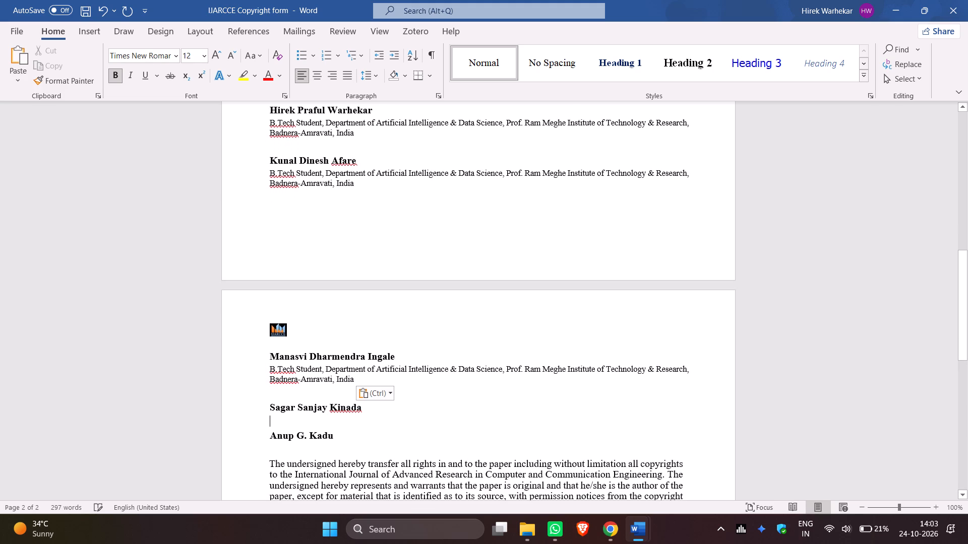
key(ctrl+v)
Add two blank lines between the fifth author's name and the rights-transfer paragraph, leaving the cursor directly beneath the name.
scroll(409, 423, down, 2)
click(284, 412)
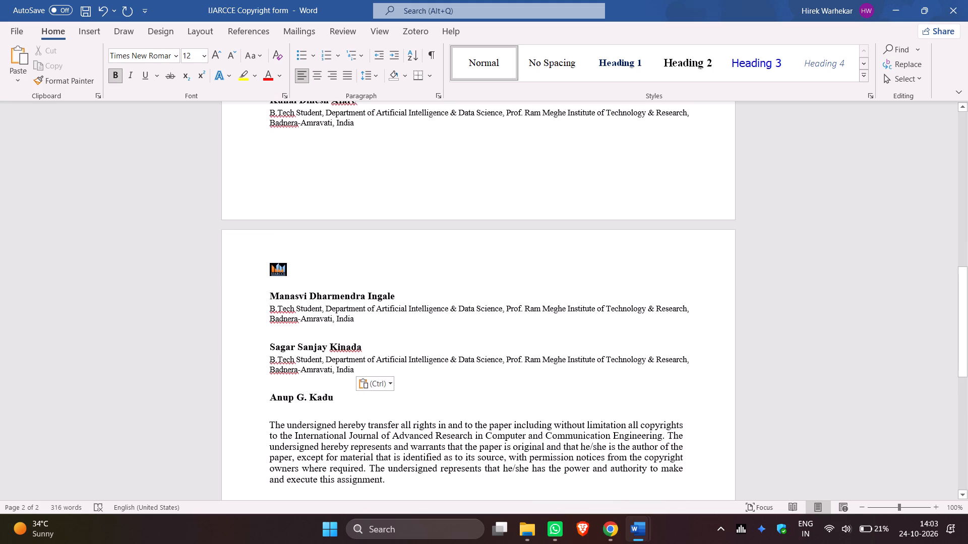
key(Return)
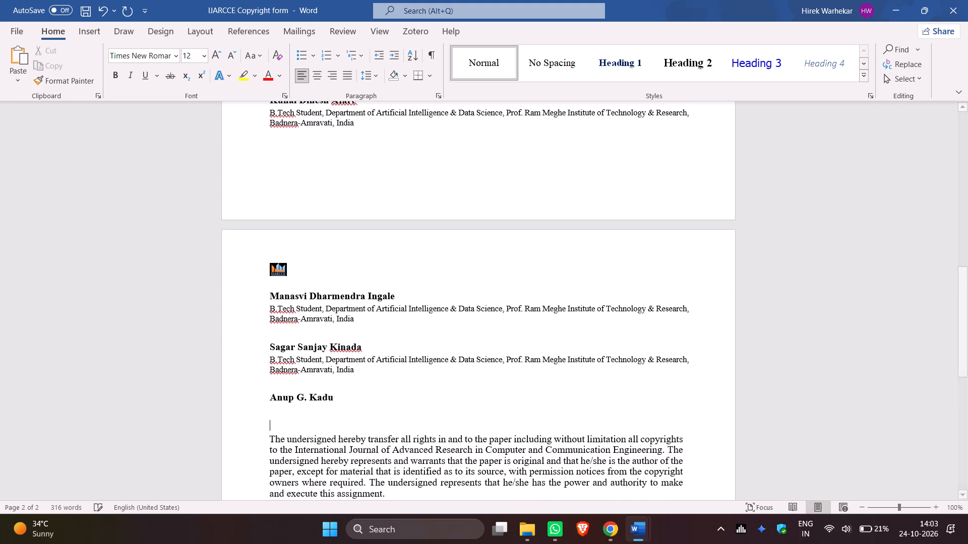
key(Return)
key(Up)
key(Up)
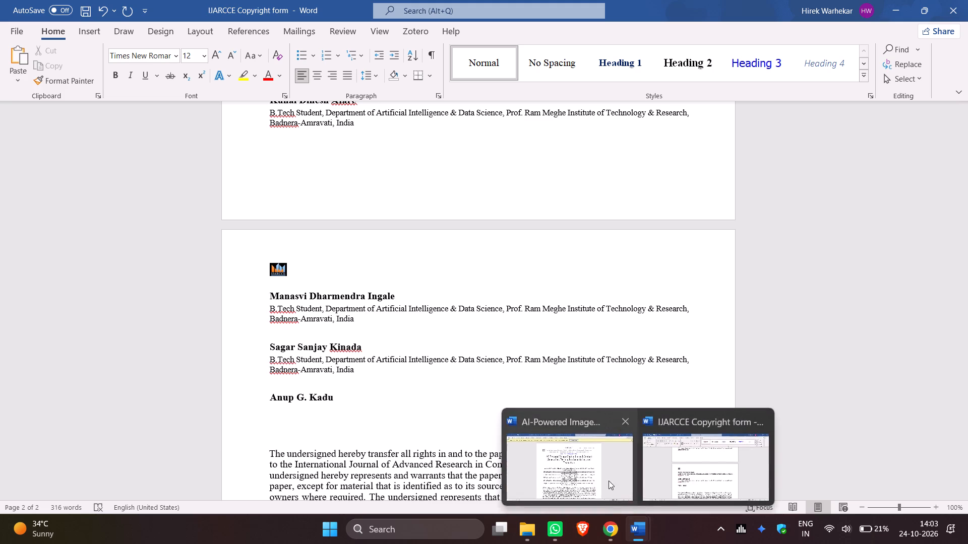
Copy the Project Guide affiliation, without its superscript 5, from the research paper and paste it beneath the fifth author's name in the copyright form.
click(597, 473)
drag(287, 380, 530, 393)
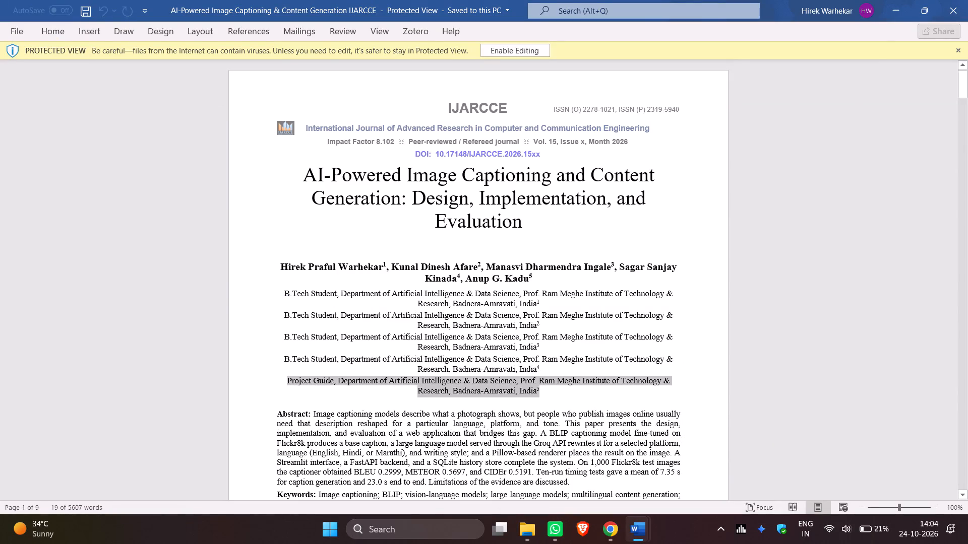
drag(530, 393, 535, 390)
key(ctrl+c)
click(690, 463)
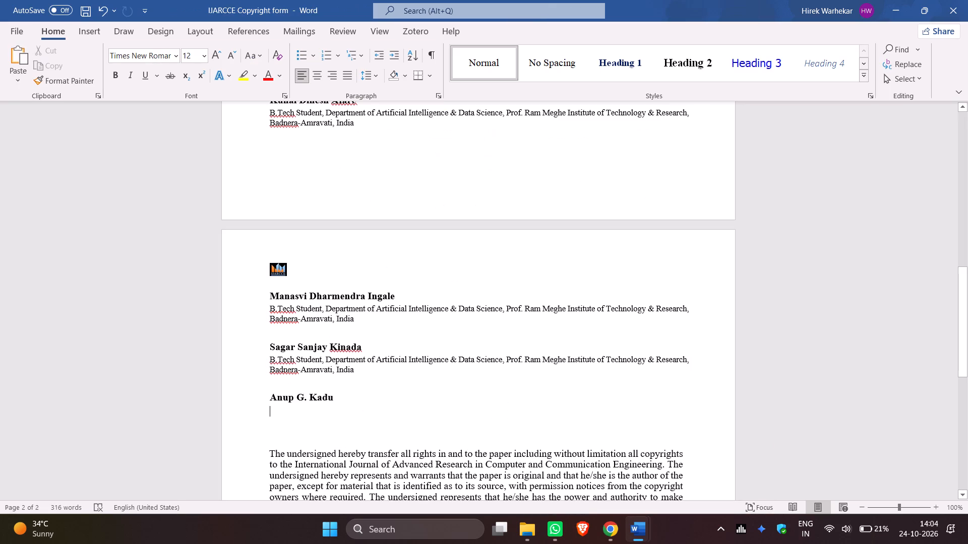
key(ctrl+v)
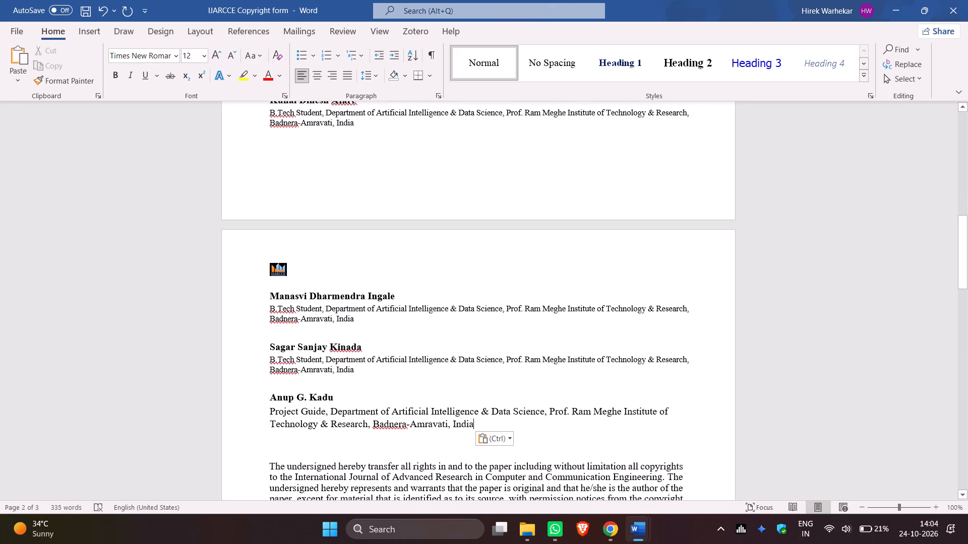
Check the font and size of the form's header lines, DOI line, introductory paragraph, title label and paper title.
scroll(400, 392, up, 17)
scroll(403, 392, up, 5)
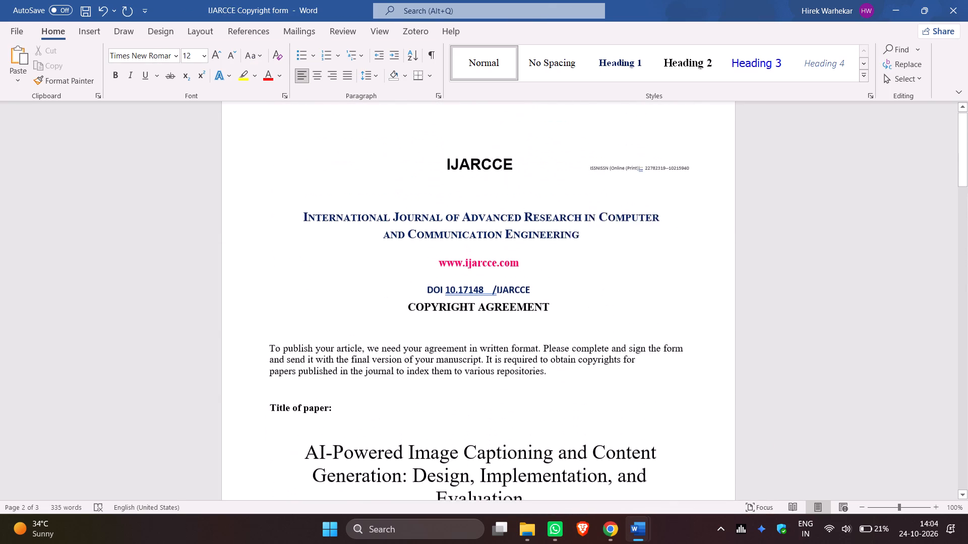
scroll(403, 392, up, 4)
click(436, 233)
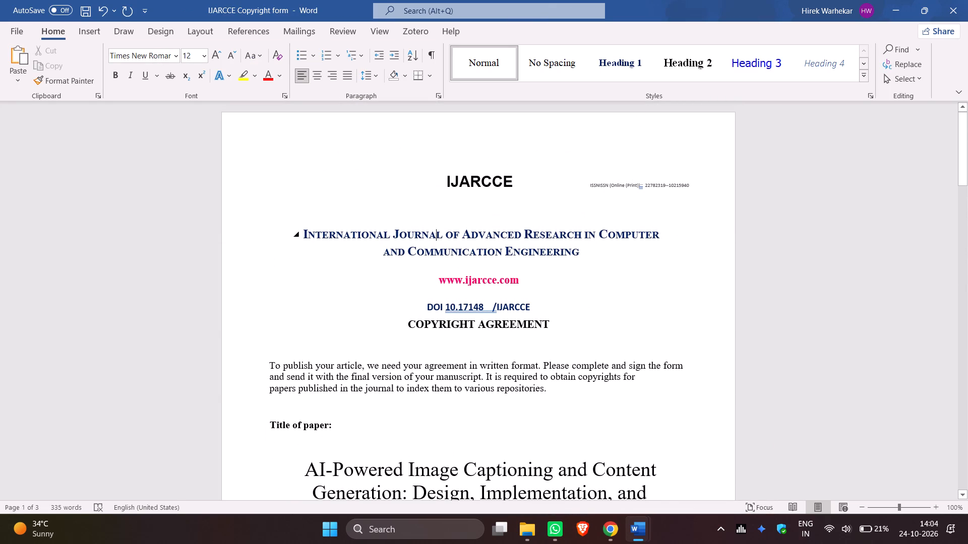
click(466, 180)
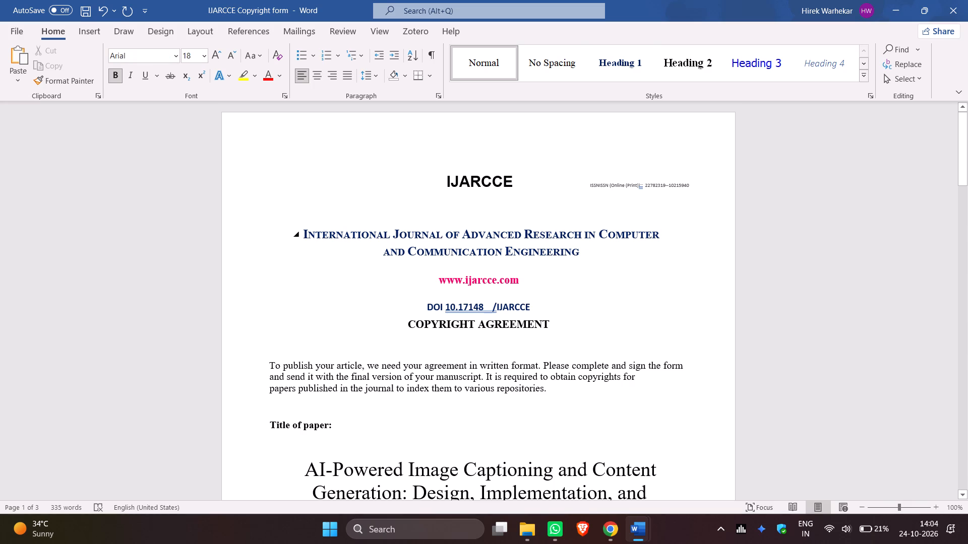
click(467, 239)
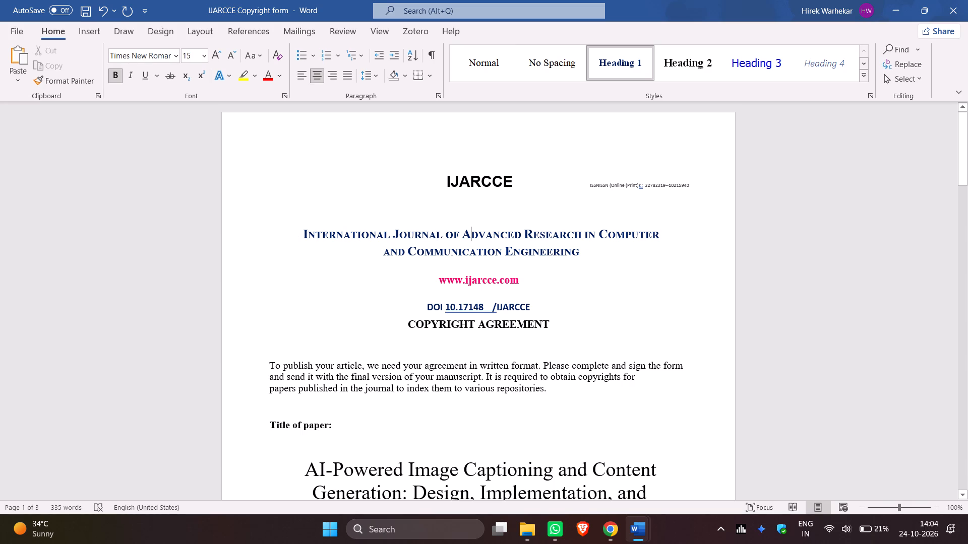
click(491, 186)
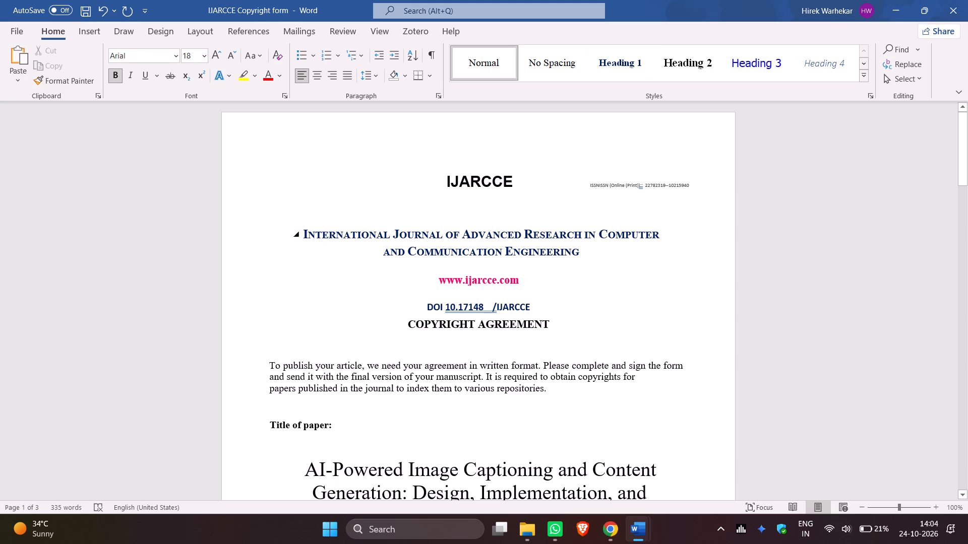
click(427, 239)
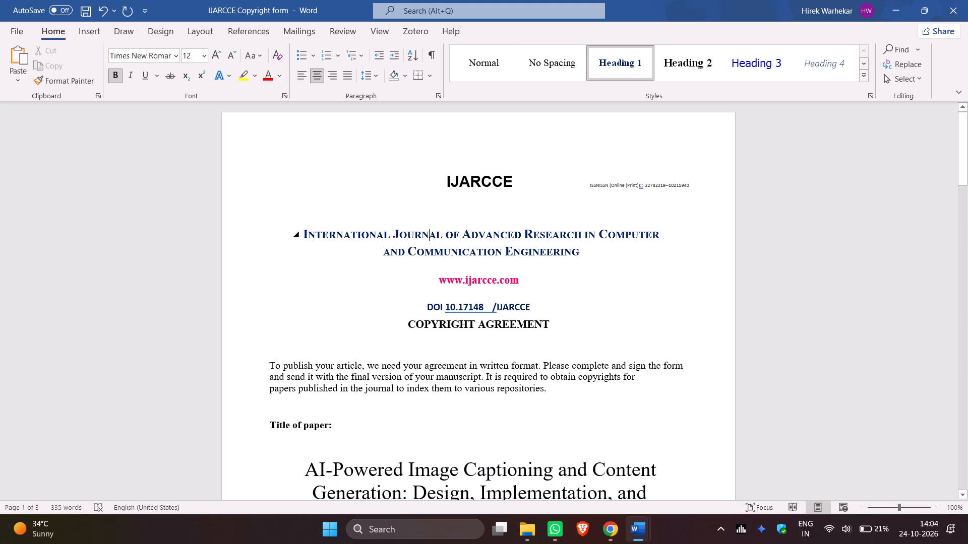
click(463, 279)
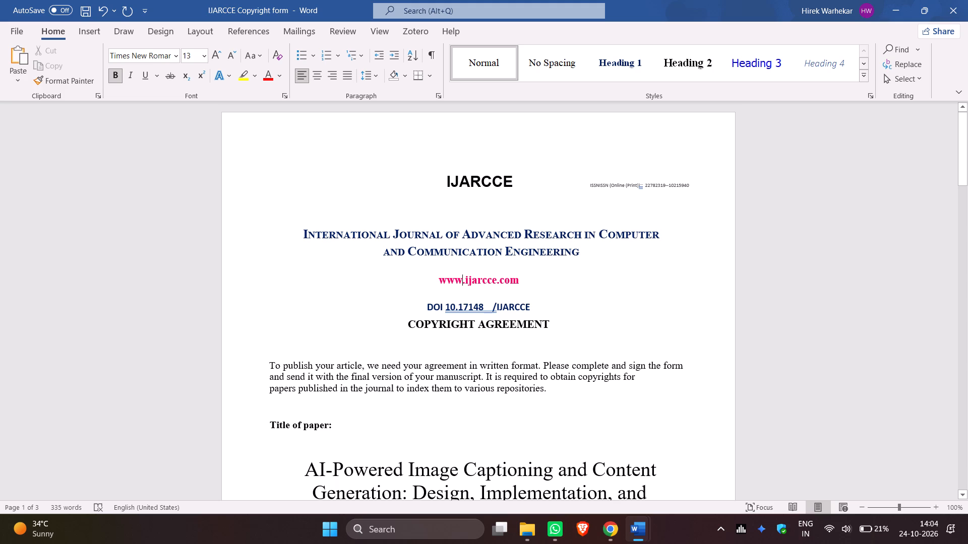
click(461, 308)
click(466, 322)
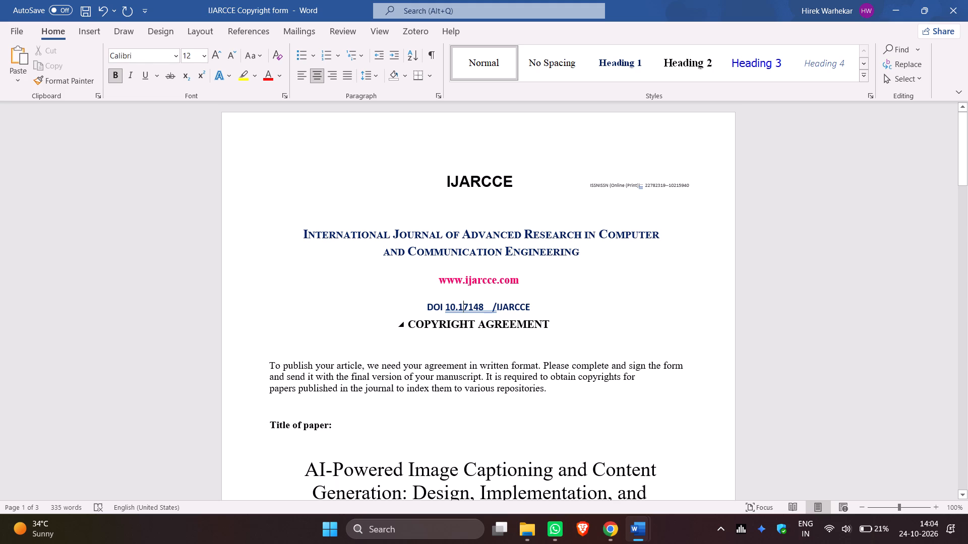
click(408, 381)
scroll(408, 381, down, 1)
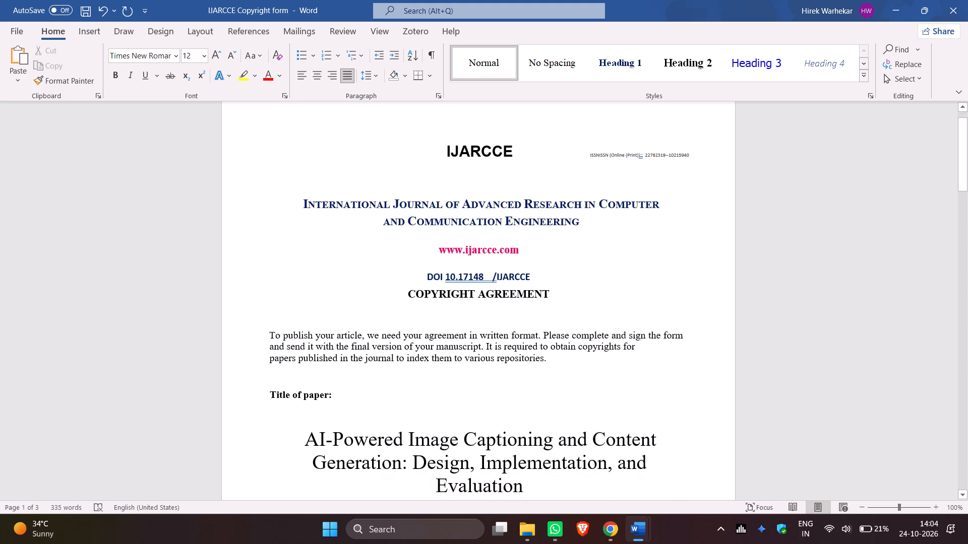
scroll(408, 381, down, 2)
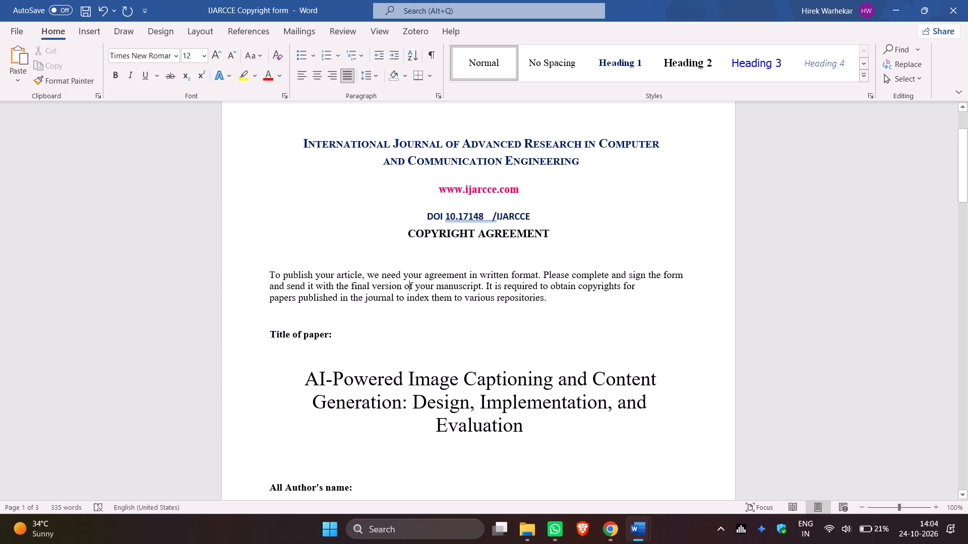
click(310, 333)
click(442, 390)
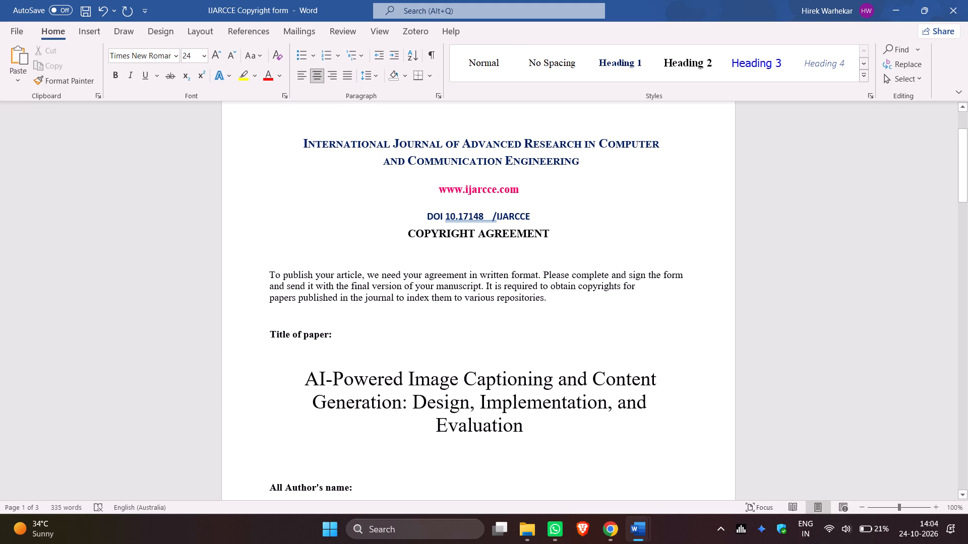
Set the font size of the full paper title in the form to 18.
drag(308, 377, 370, 385)
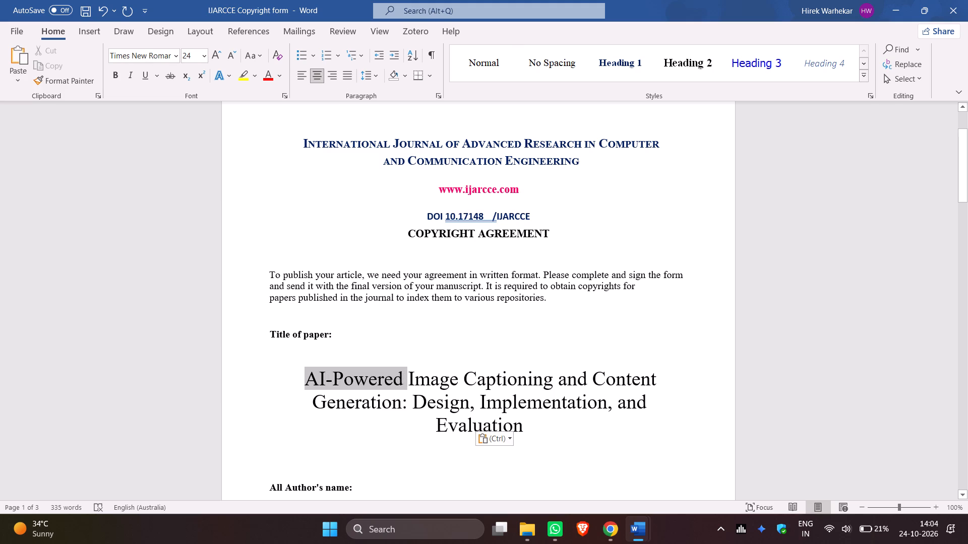
drag(370, 385, 525, 427)
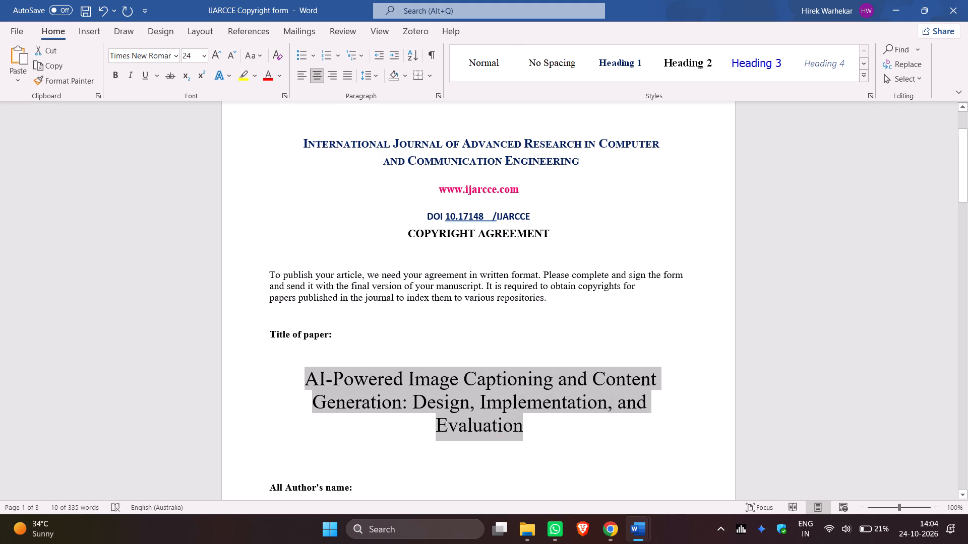
click(206, 57)
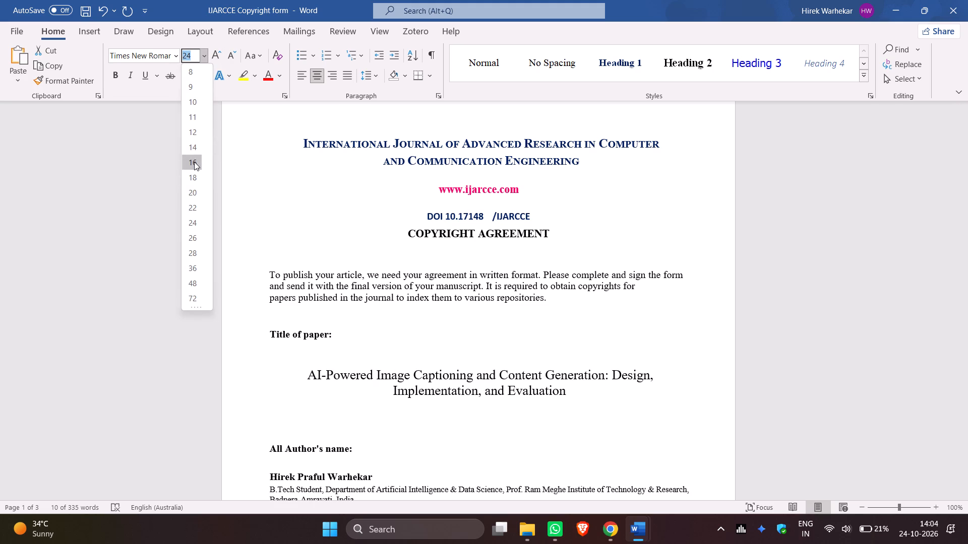
click(193, 171)
Reduce the gap between the "Title of paper:" label and the paper title to a single blank line.
click(315, 362)
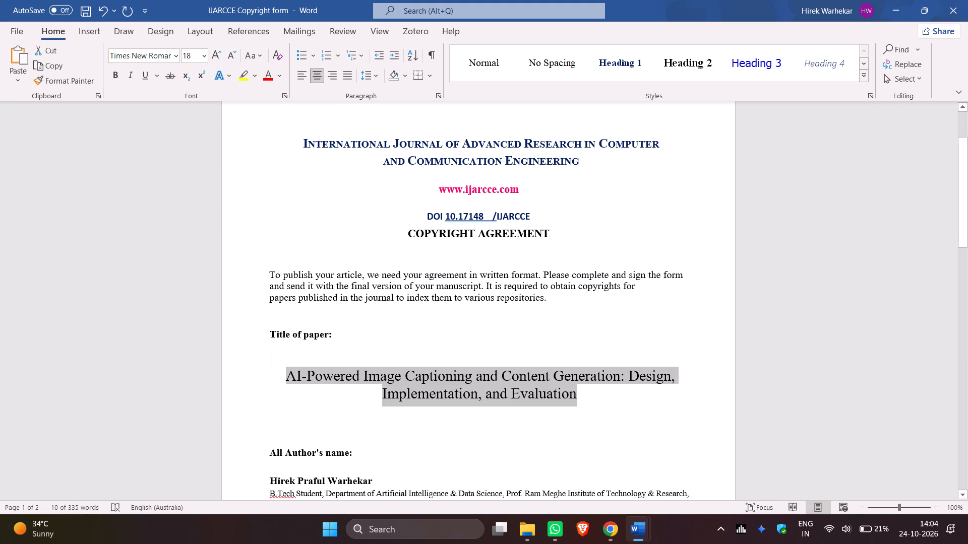
key(BackSpace)
key(BackSpace)
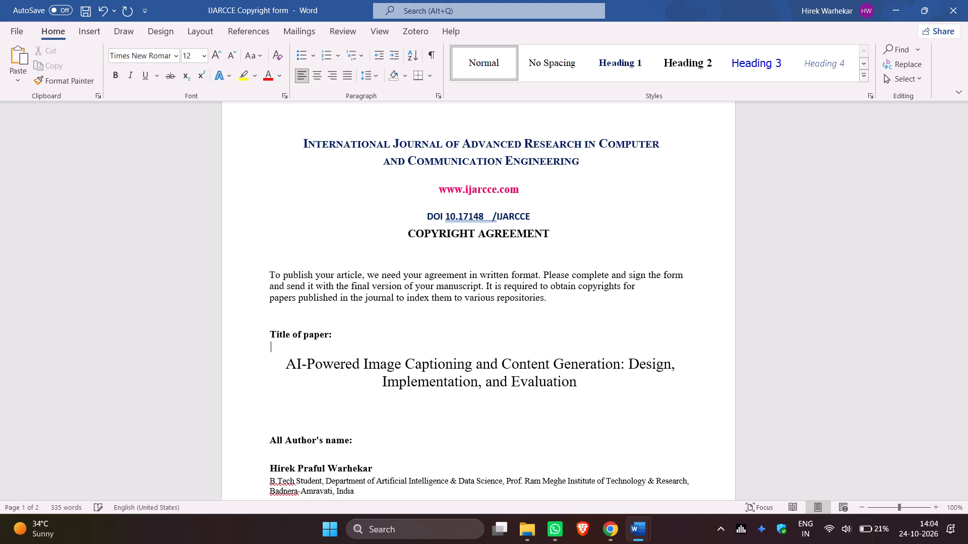
key(BackSpace)
key(BackSpace)
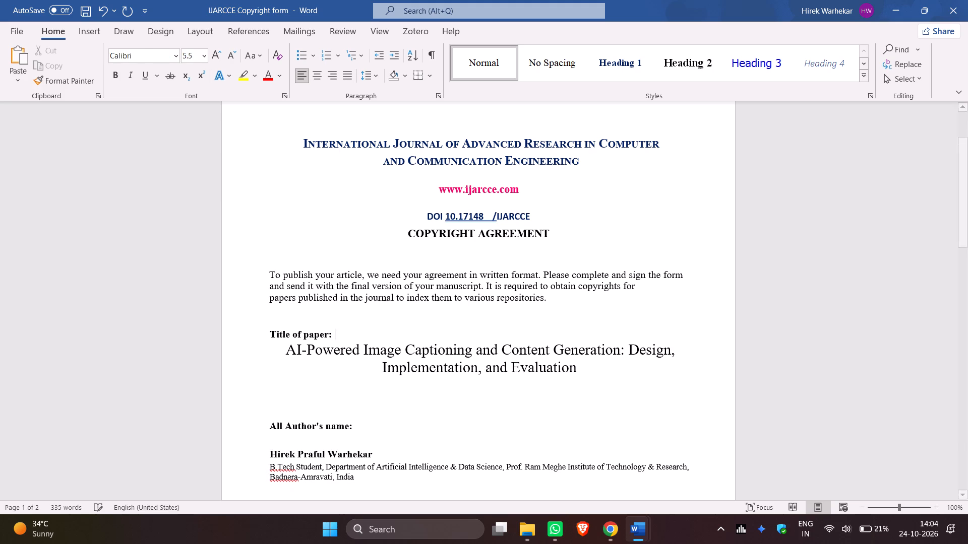
key(Return)
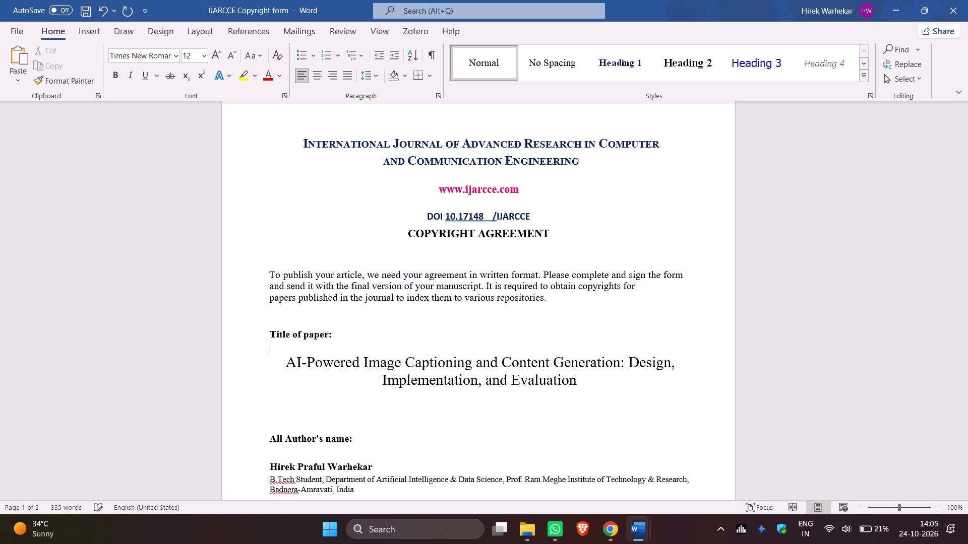
Make the full two-line paper title bold and clear the selection.
drag(285, 362, 312, 361)
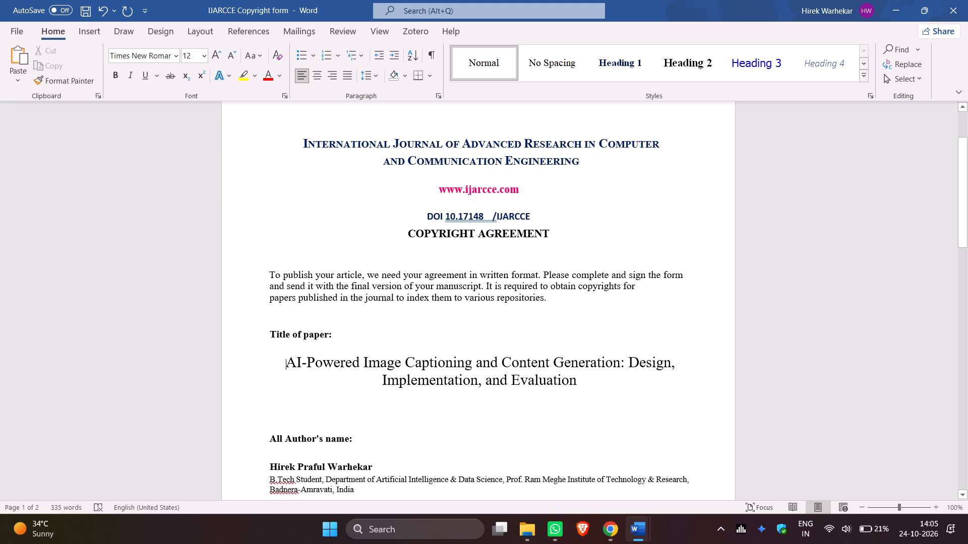
drag(312, 361, 576, 383)
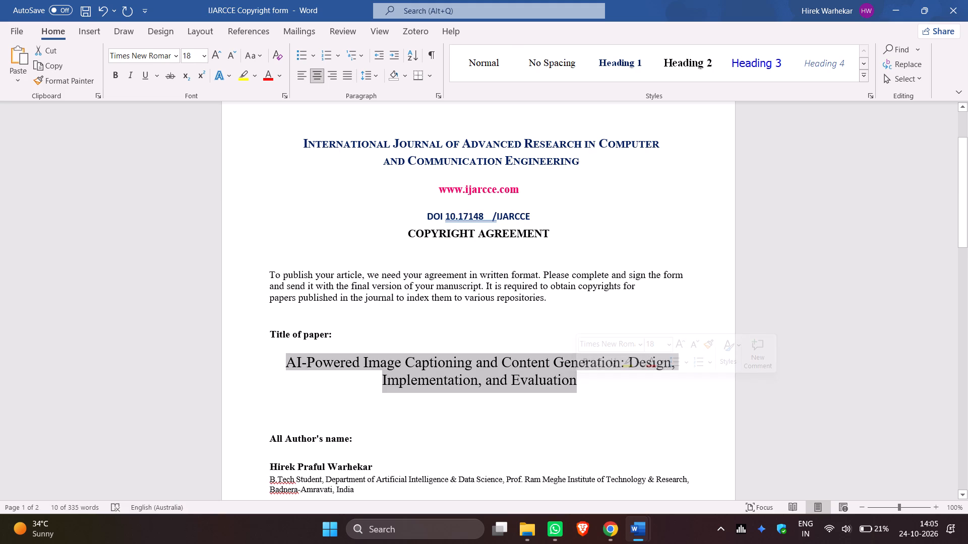
click(117, 77)
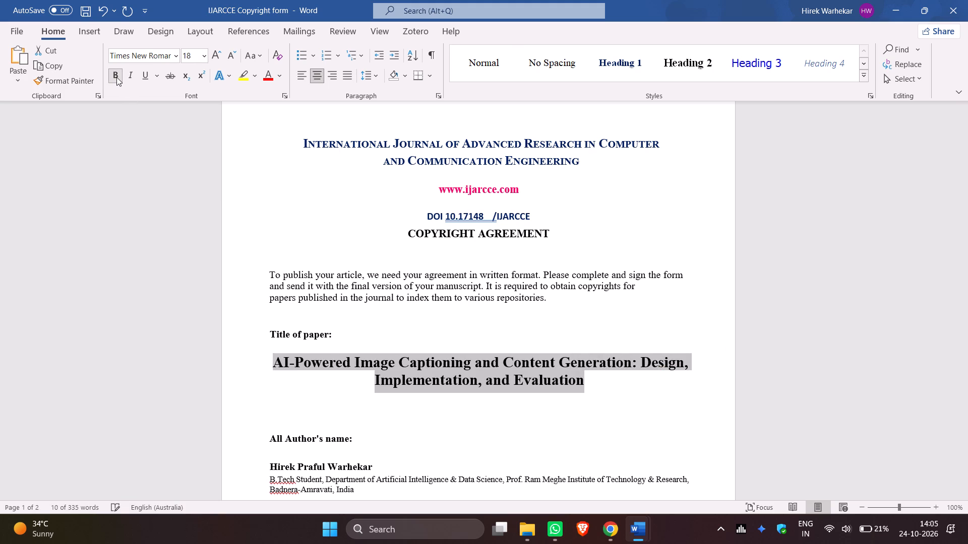
click(779, 343)
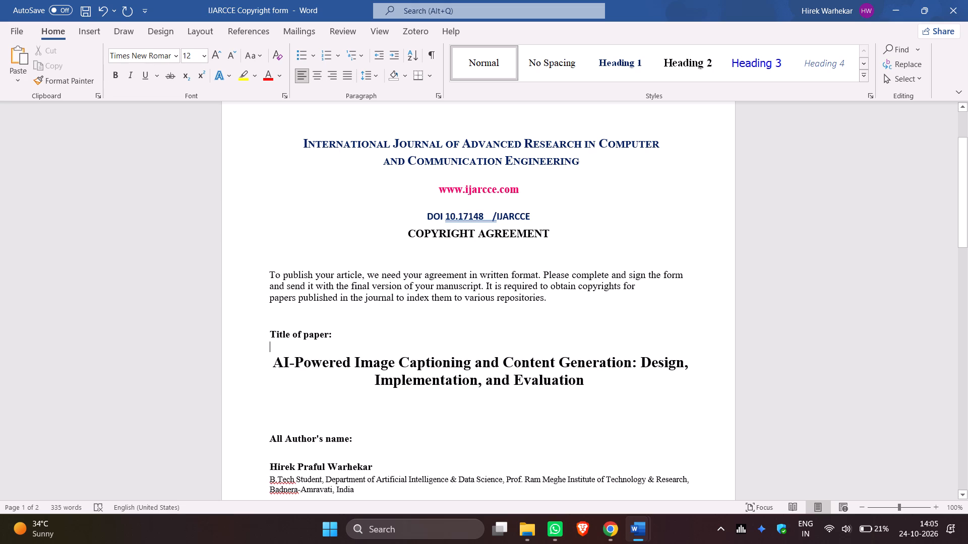
Delete the extra space before "/IJARCCE" in the DOI line.
click(492, 218)
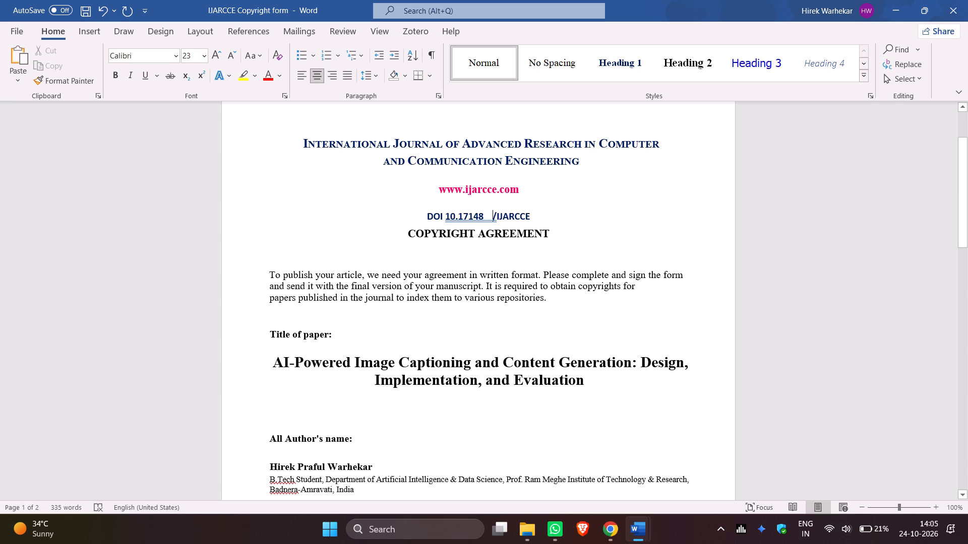
key(BackSpace)
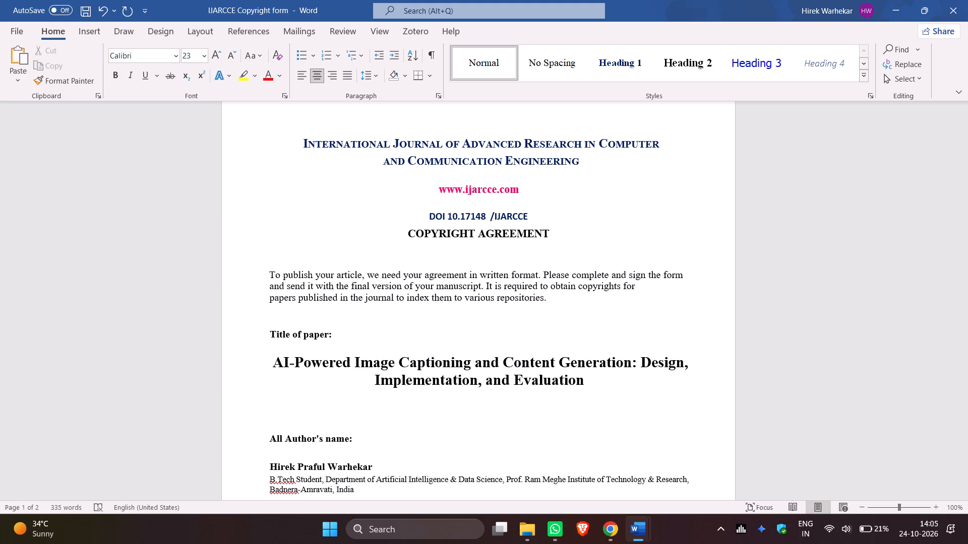
Check the font formatting of each author's name and affiliation lines, from the first author through the project guide.
scroll(752, 237, down, 3)
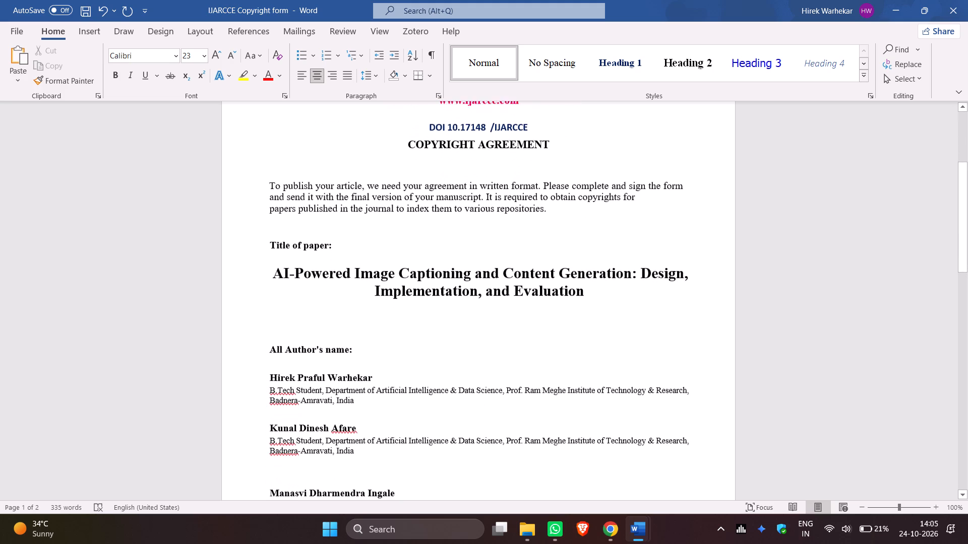
click(290, 389)
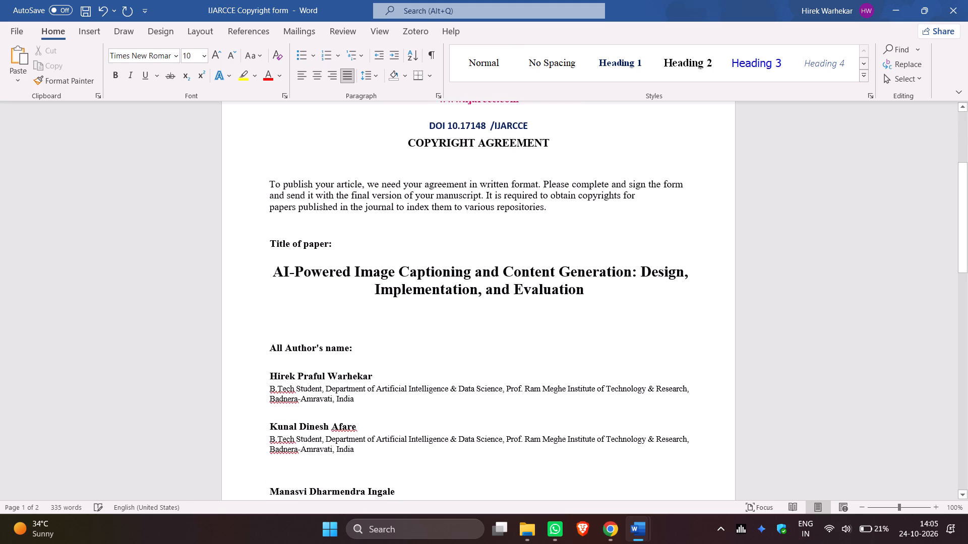
click(302, 373)
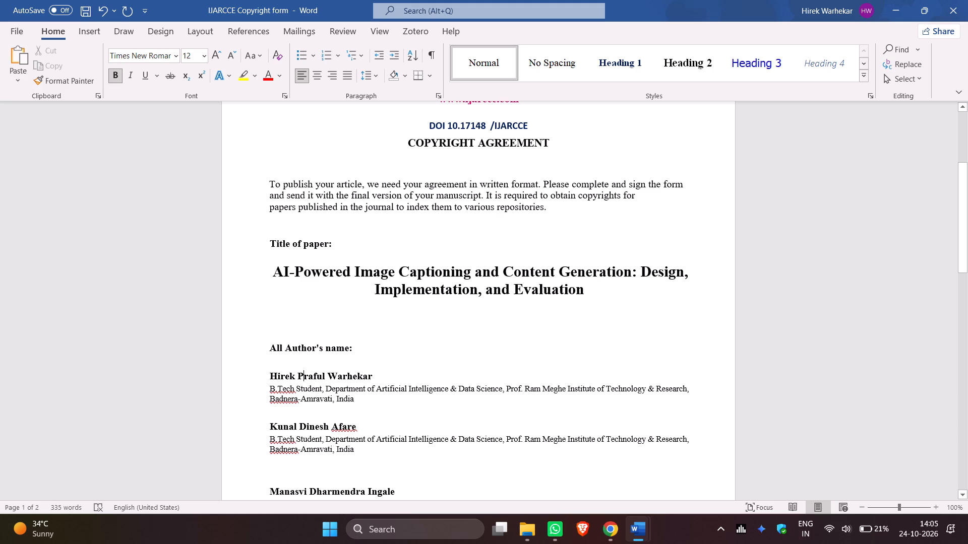
click(306, 441)
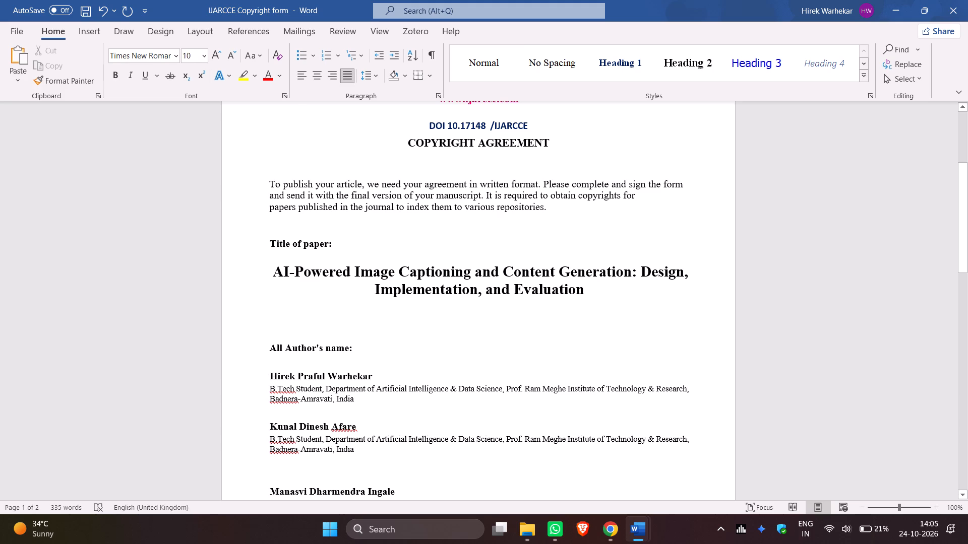
click(309, 424)
scroll(356, 407, down, 2)
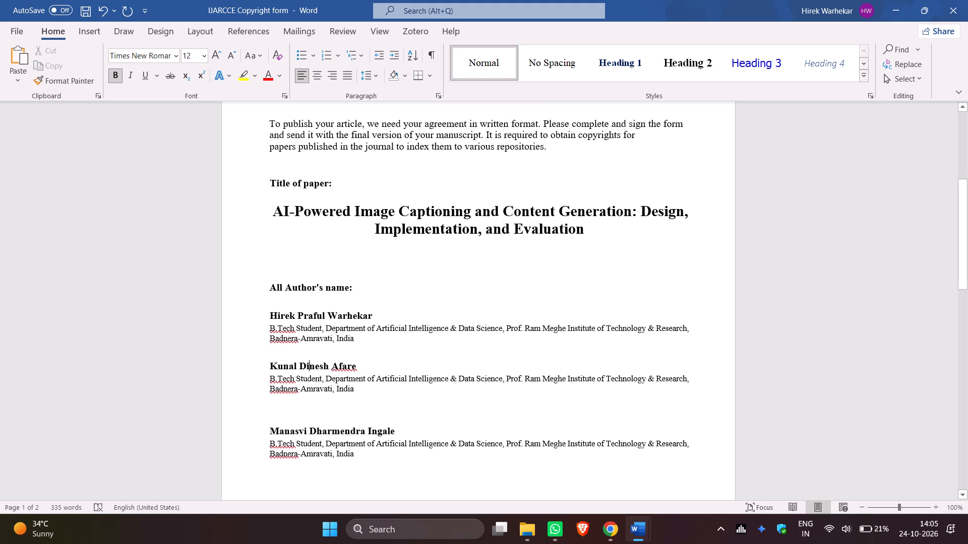
click(333, 432)
click(323, 443)
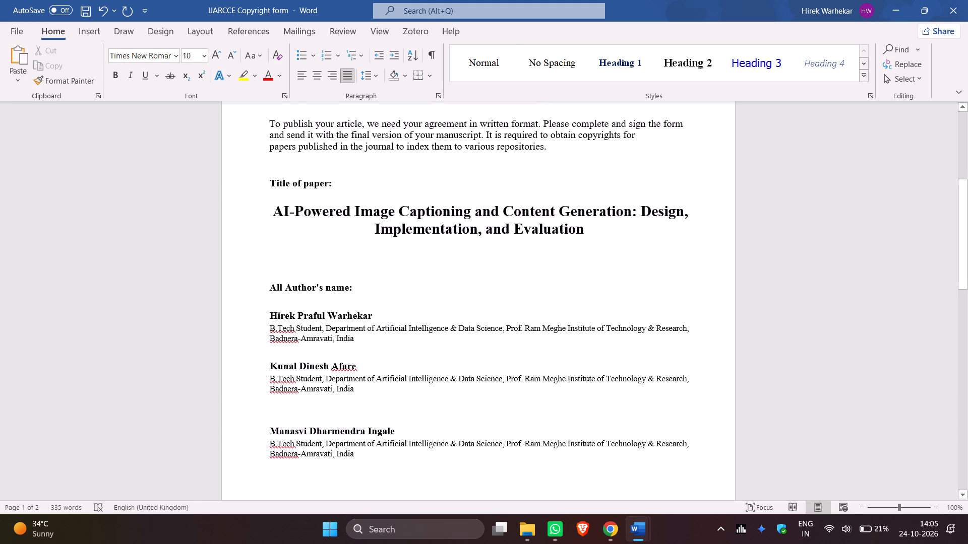
scroll(798, 388, down, 6)
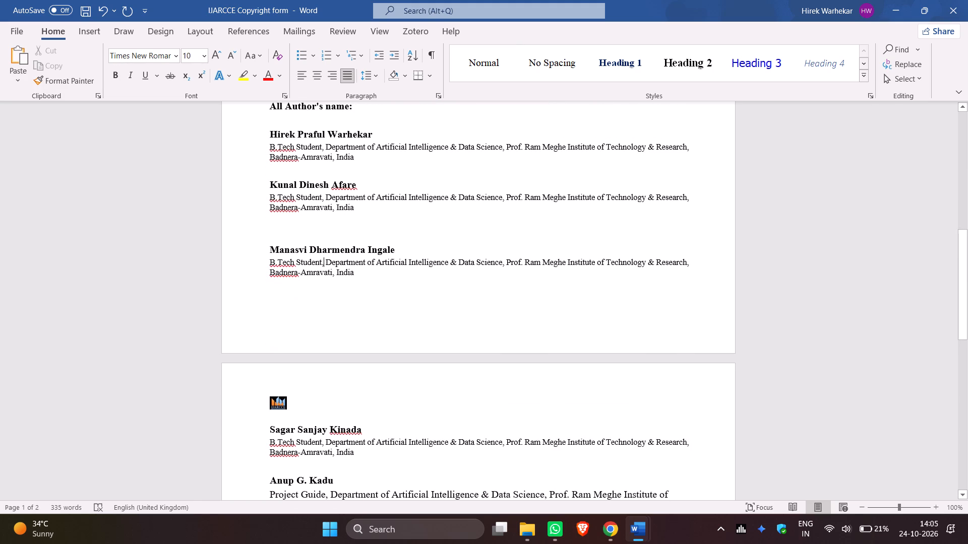
click(337, 431)
click(333, 452)
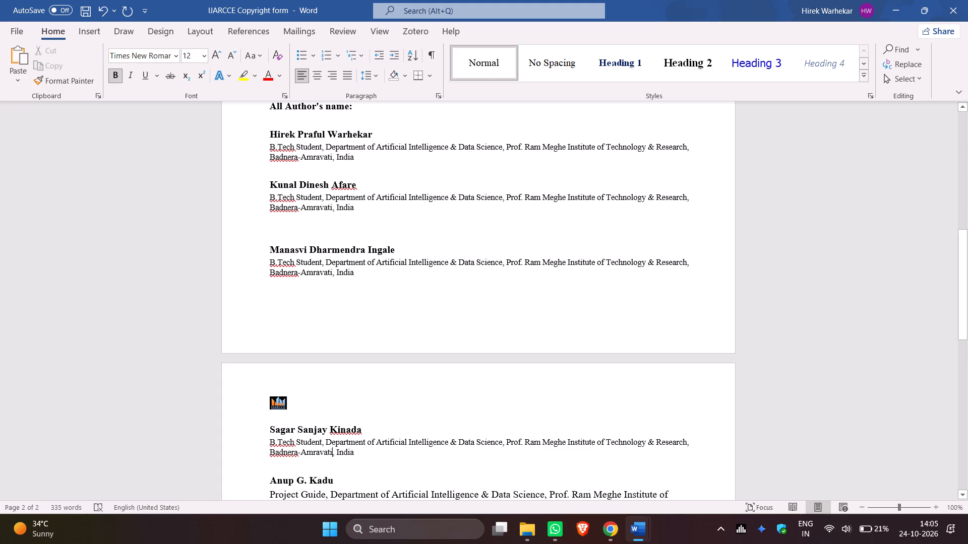
scroll(921, 349, down, 3)
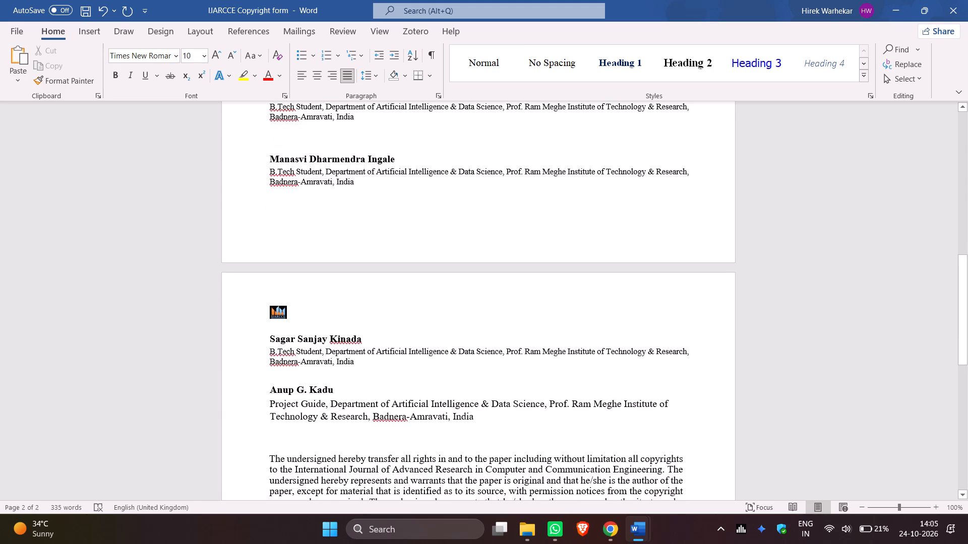
click(318, 391)
click(318, 418)
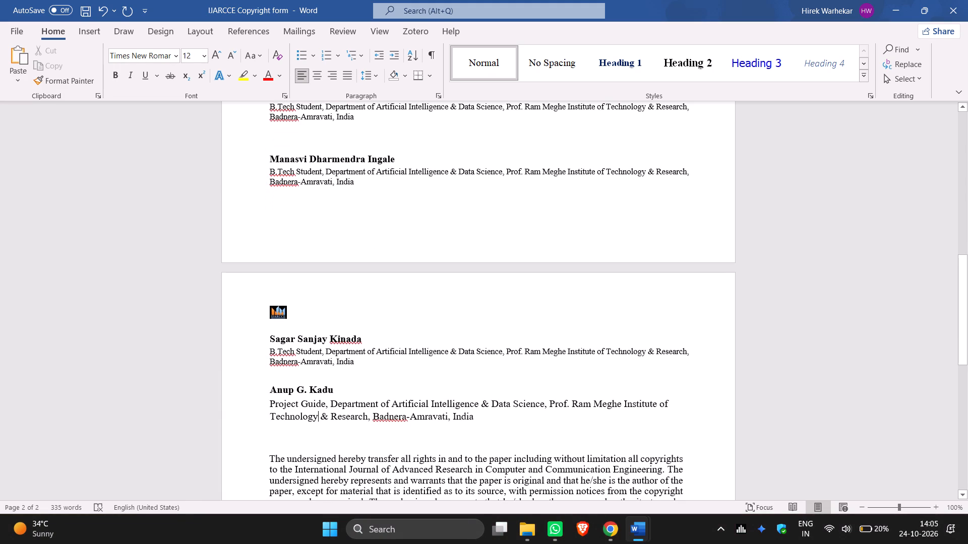
Set the font size of the project guide's two-line affiliation to 10 and clear the selection.
drag(271, 401, 467, 420)
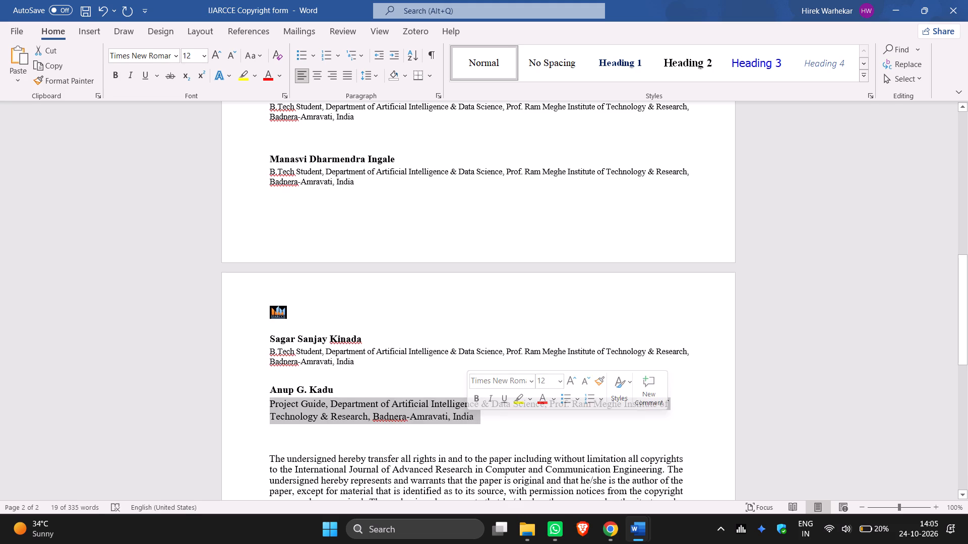
click(202, 56)
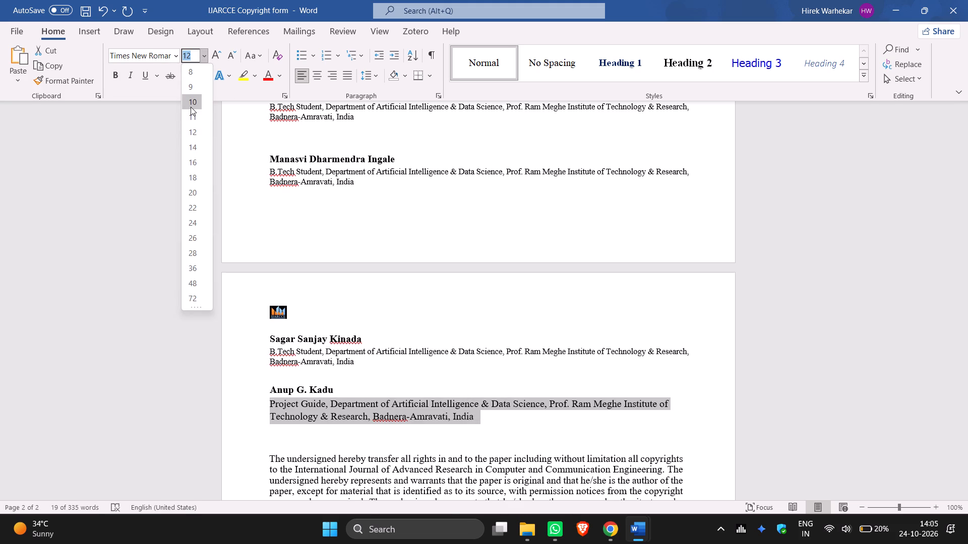
click(191, 106)
click(811, 356)
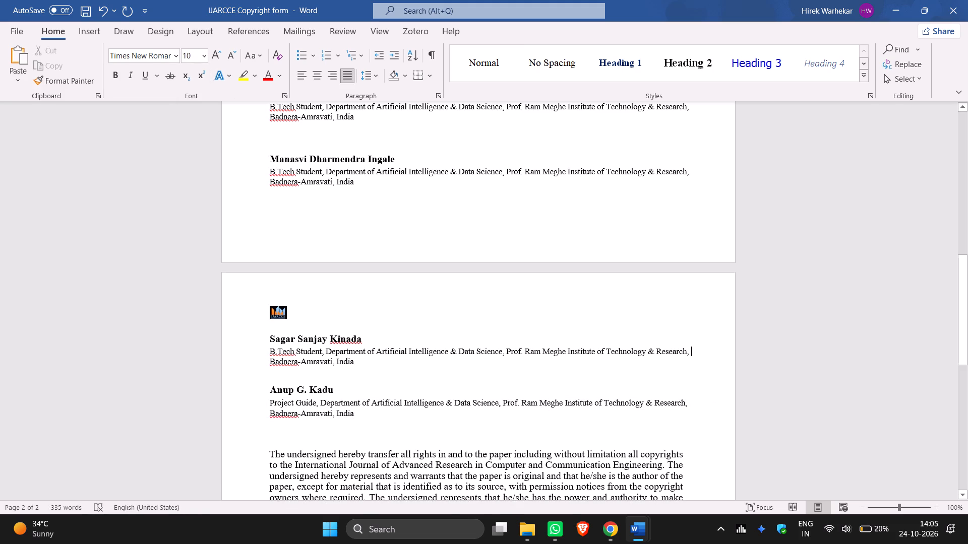
Correct the flagged word "author" to "authors" in the sentence beginning "This agreement is to be submitted".
scroll(344, 403, down, 6)
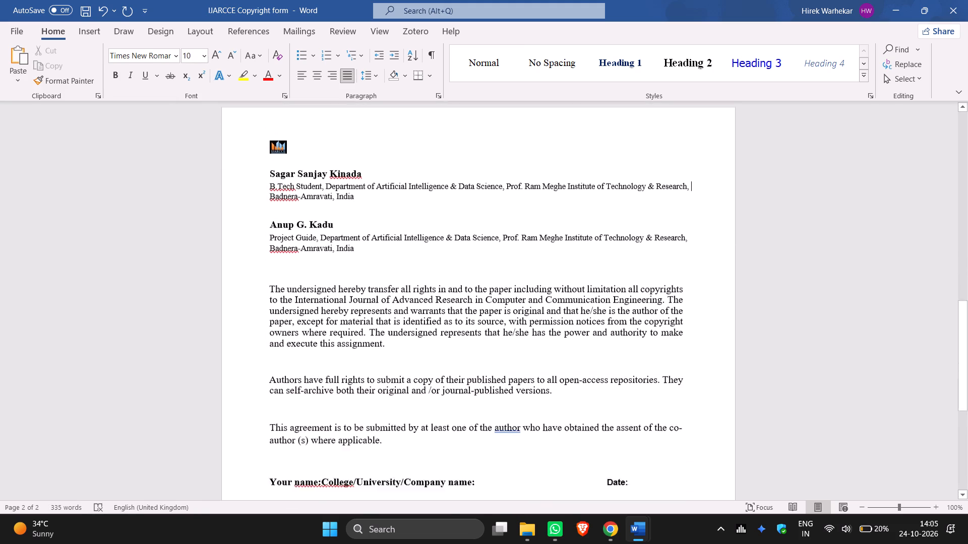
scroll(344, 403, down, 1)
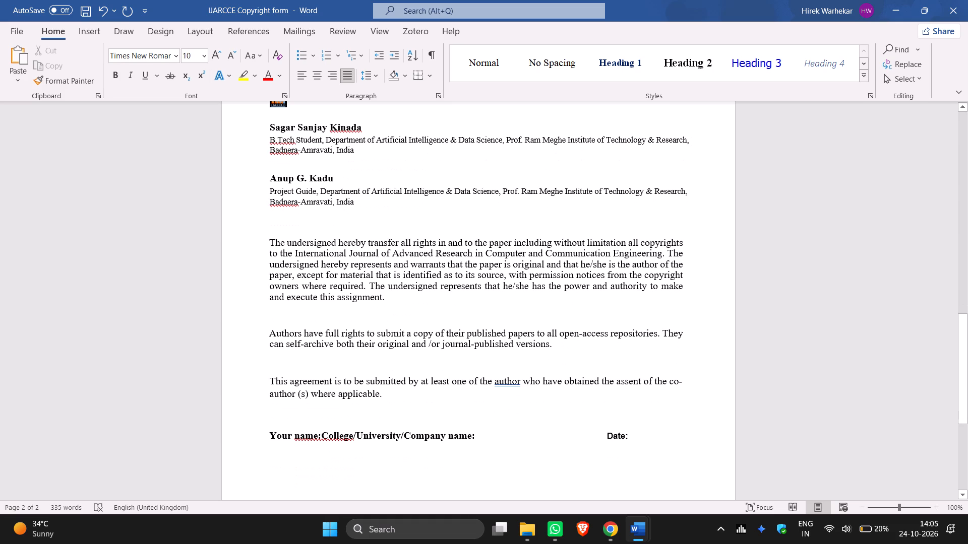
click(500, 379)
right_click(500, 379)
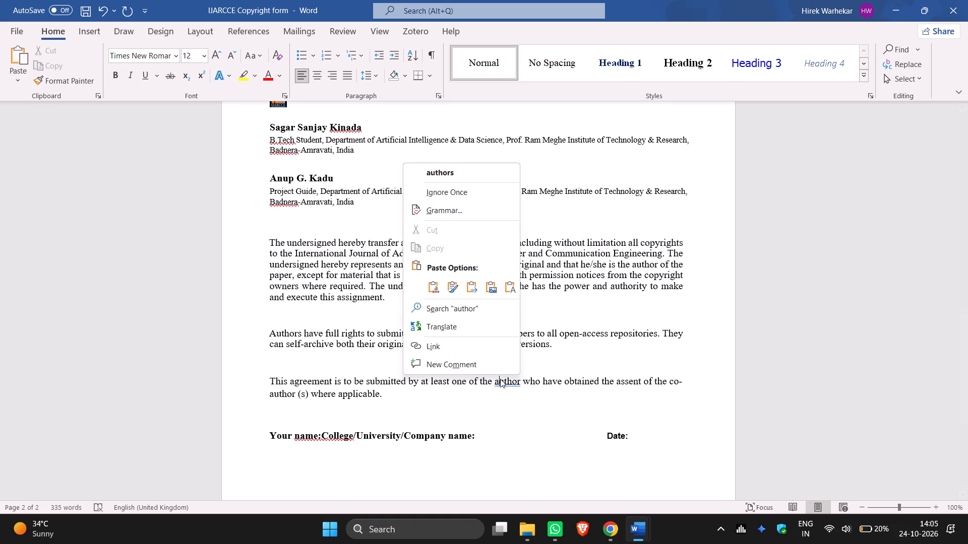
click(459, 169)
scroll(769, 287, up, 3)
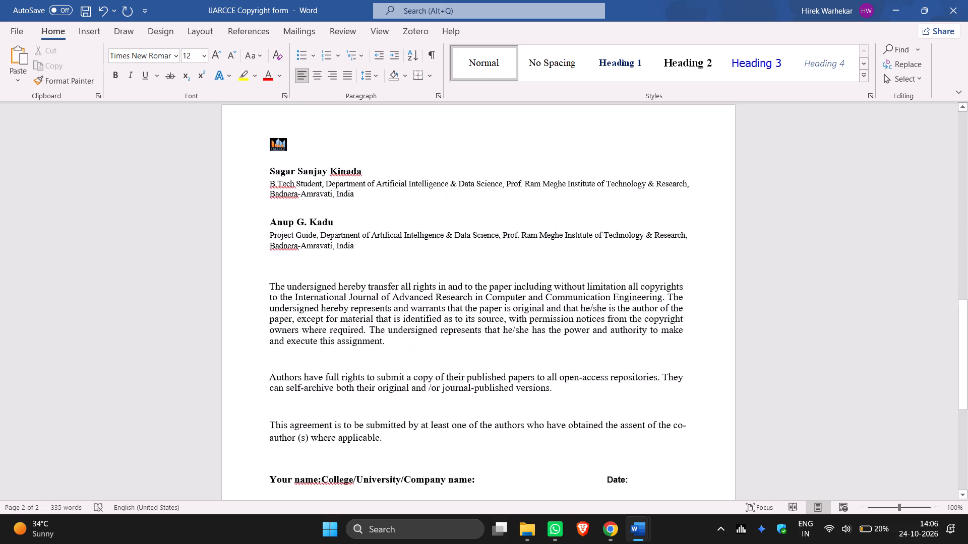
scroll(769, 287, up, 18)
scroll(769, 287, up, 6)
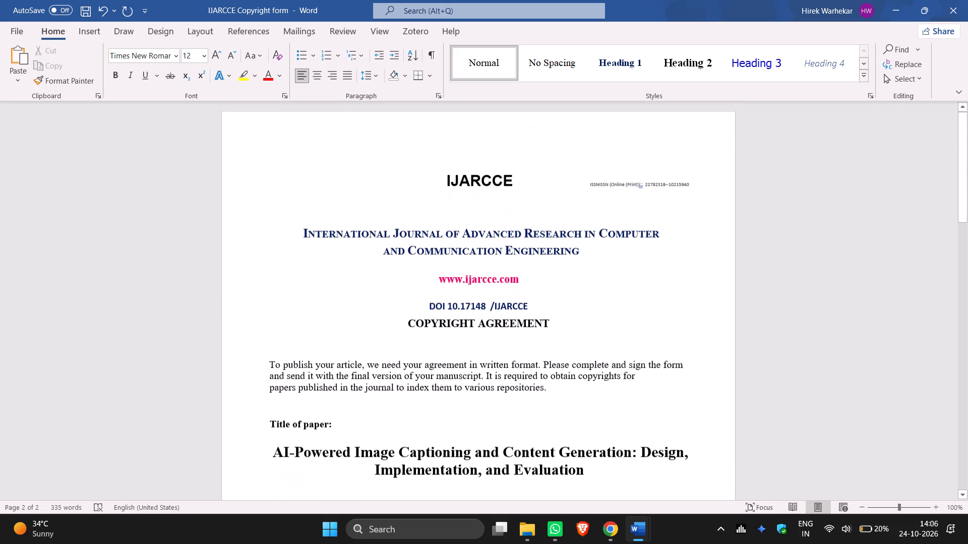
Check the grammar suggestions for the flagged punctuation in the ISSN line beside the IJARCCE heading.
click(642, 187)
right_click(642, 186)
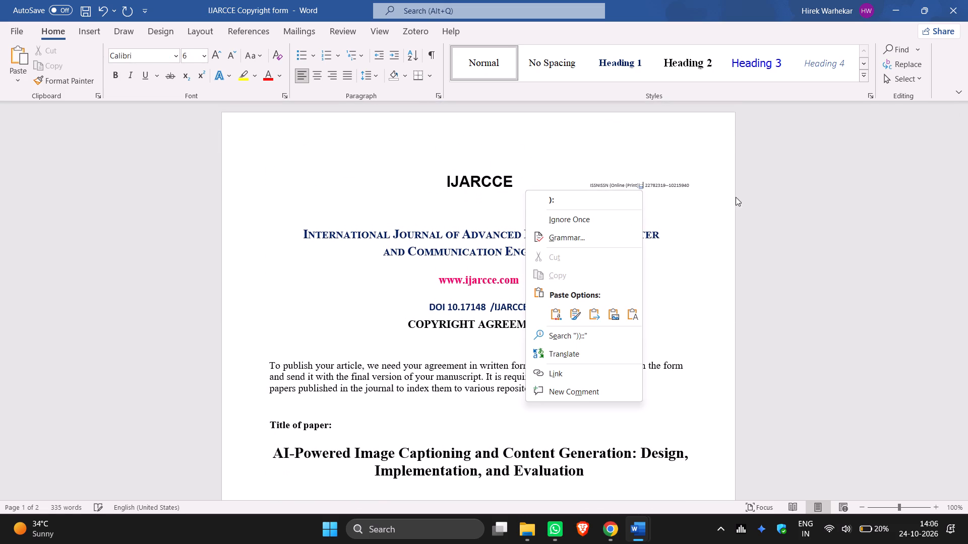
click(815, 201)
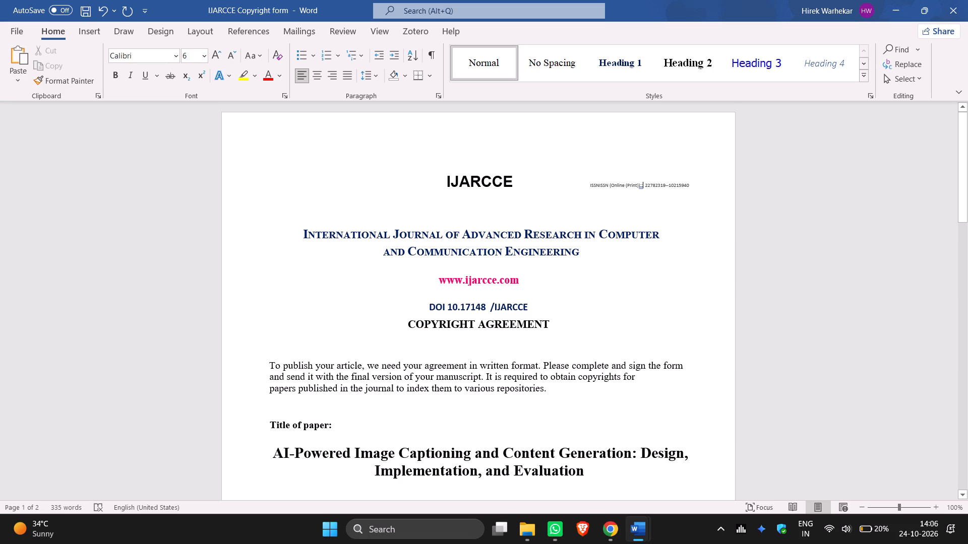
Review the form from the paper title and author entries through the agreement paragraphs to the name, college, date and mailing lines.
scroll(760, 209, down, 10)
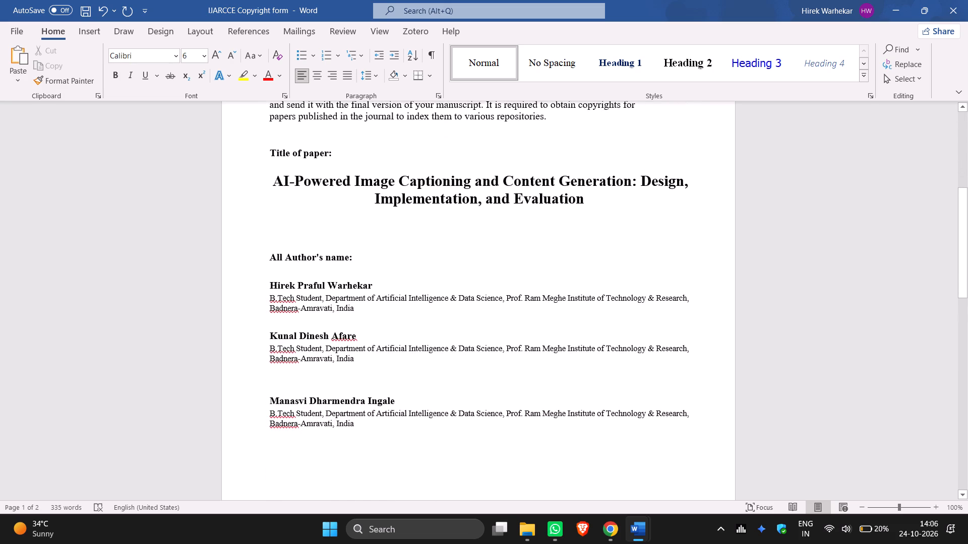
scroll(760, 209, down, 9)
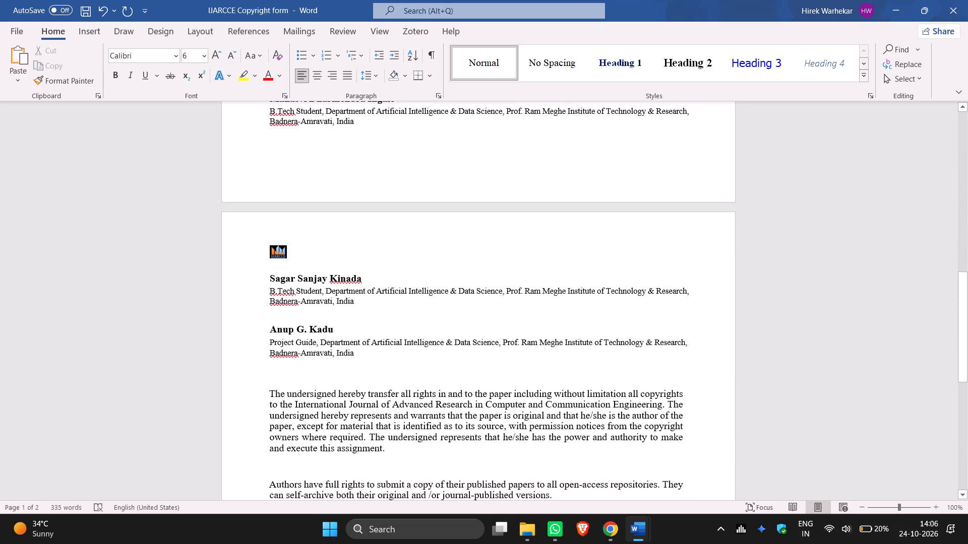
scroll(760, 209, down, 7)
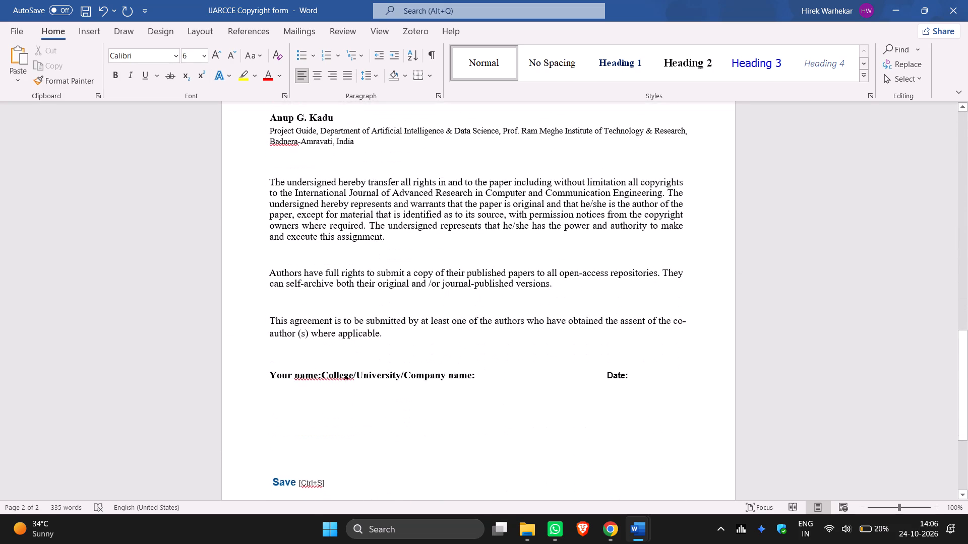
scroll(762, 208, down, 4)
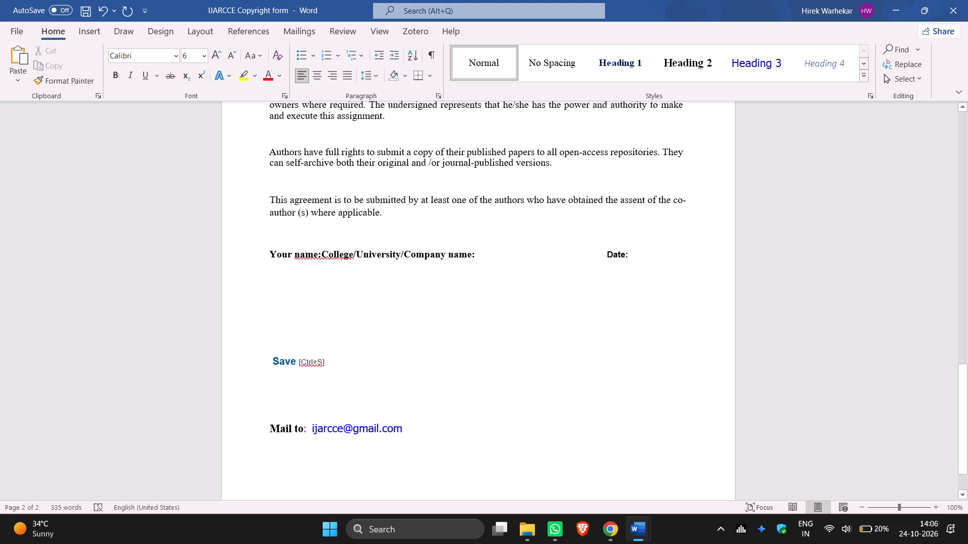
scroll(361, 355, down, 8)
scroll(367, 348, up, 4)
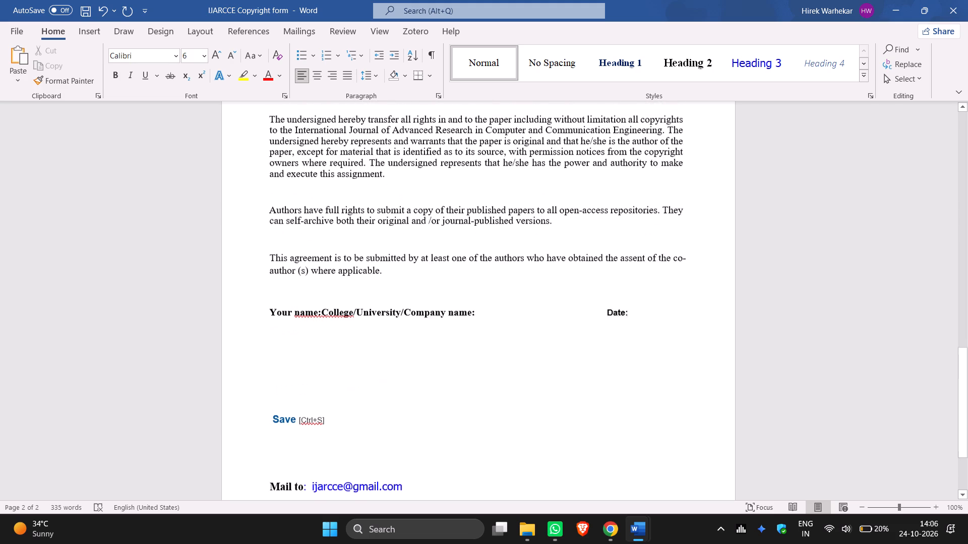
scroll(368, 348, up, 3)
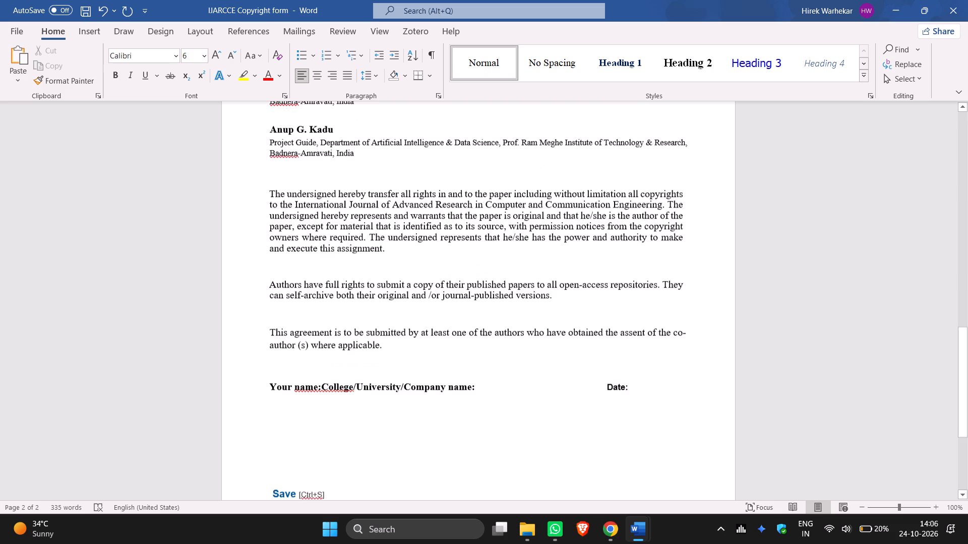
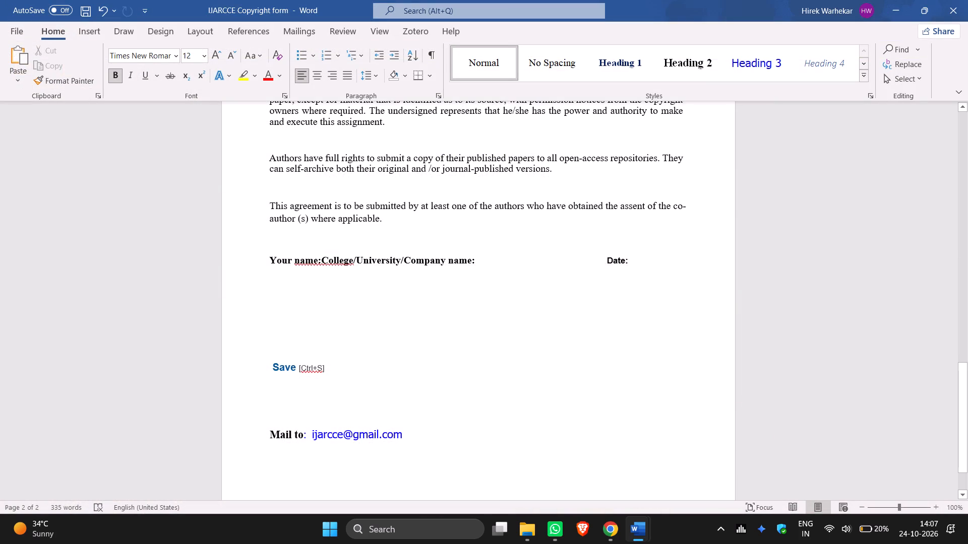
Delete the label "Your name:" in front of "College/University/Company name:" on the signature line.
key(BackSpace)
key(BackSpace)
key(BackSpace)
key(BackSpace)
key(BackSpace)
key(BackSpace)
key(BackSpace)
key(BackSpace)
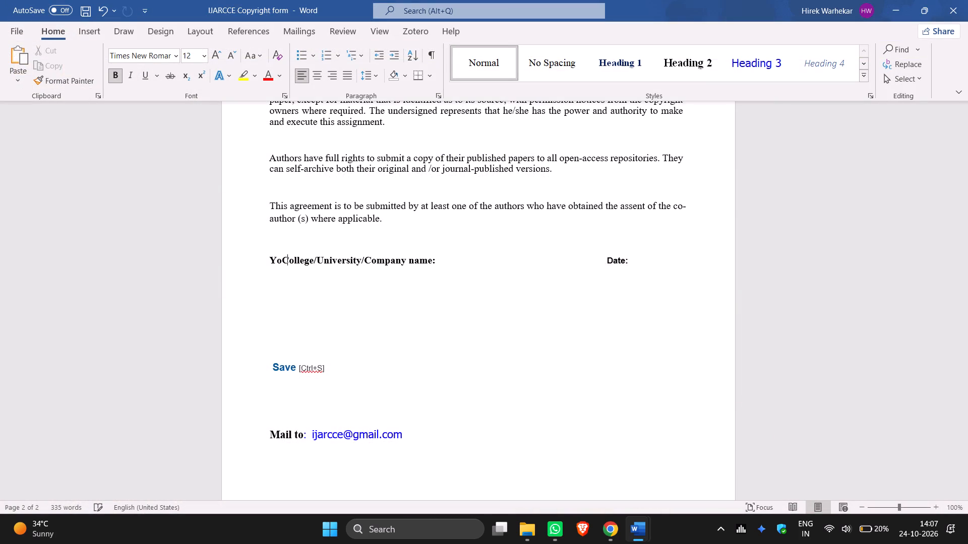
key(BackSpace)
key(BackSpace)
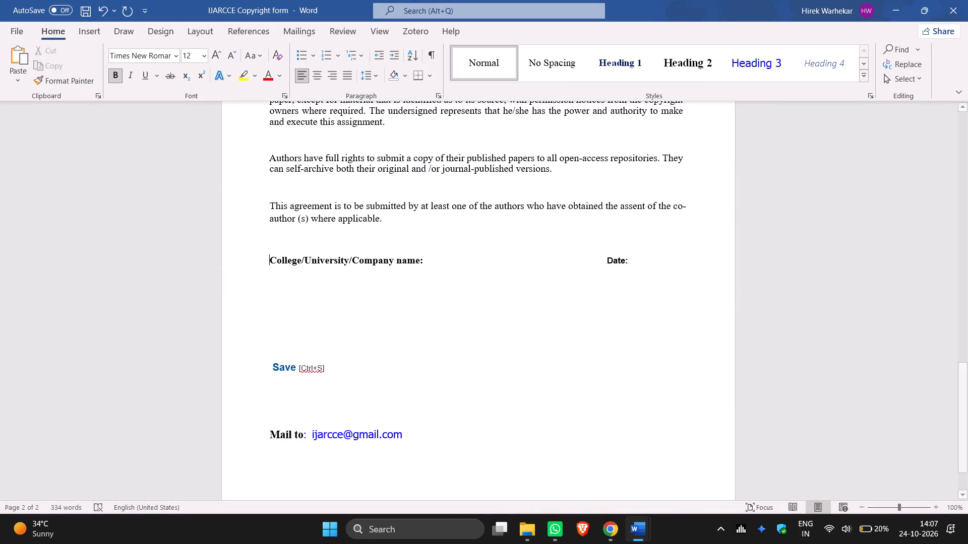
Return to the top of the copyright form and switch to the AI-Powered Image Captioning manuscript for reference.
scroll(448, 330, up, 4)
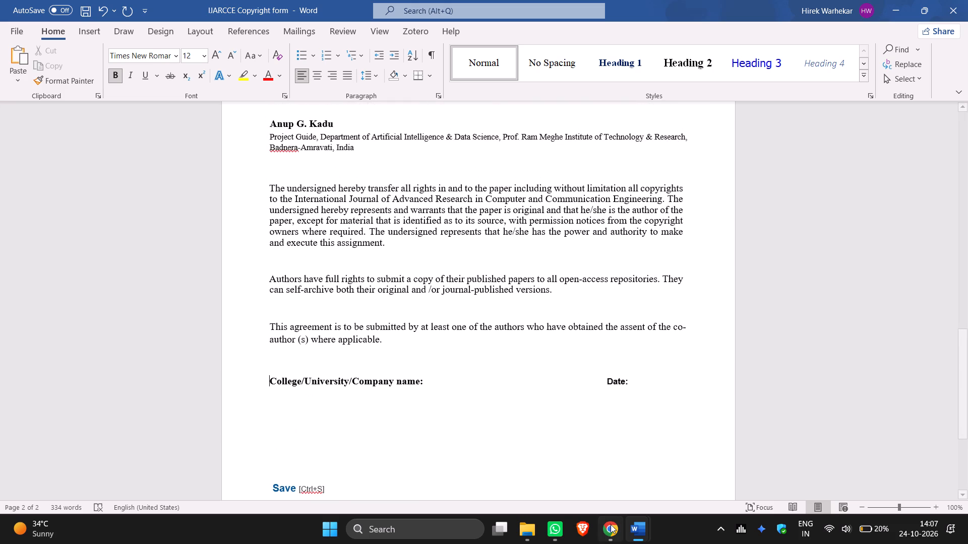
scroll(576, 391, up, 6)
scroll(576, 391, up, 20)
scroll(576, 391, up, 2)
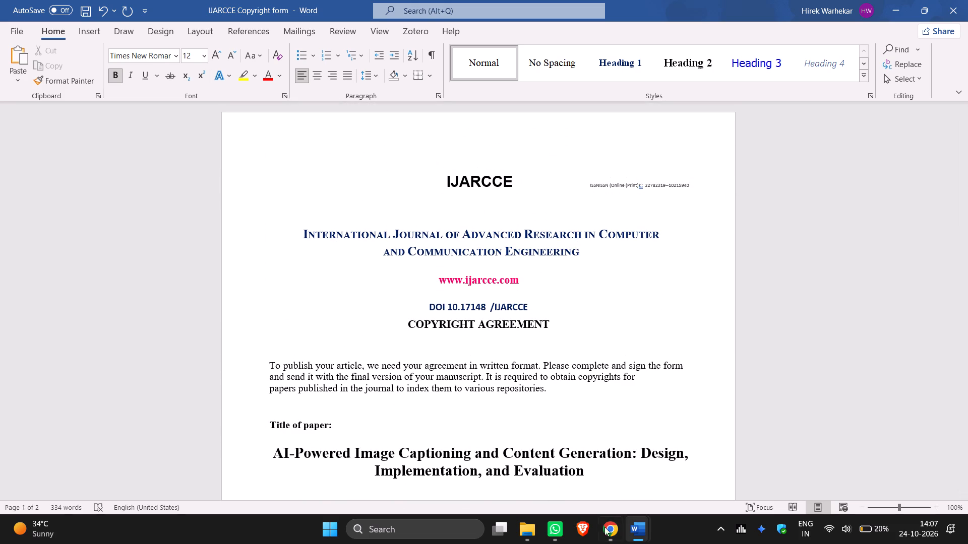
click(591, 496)
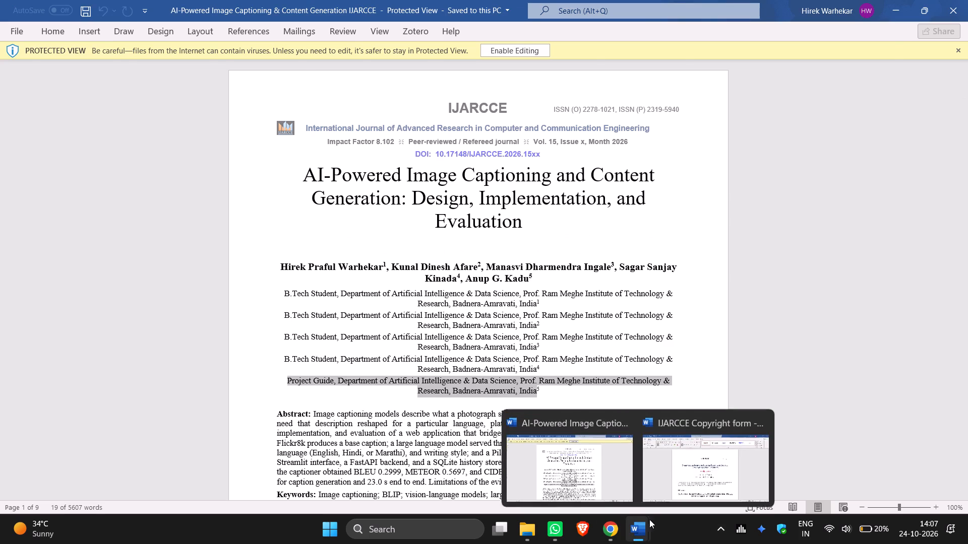
Return to the AI-Powered Image Captioning paper and look over the affiliations and abstract on its first page.
click(693, 481)
click(590, 488)
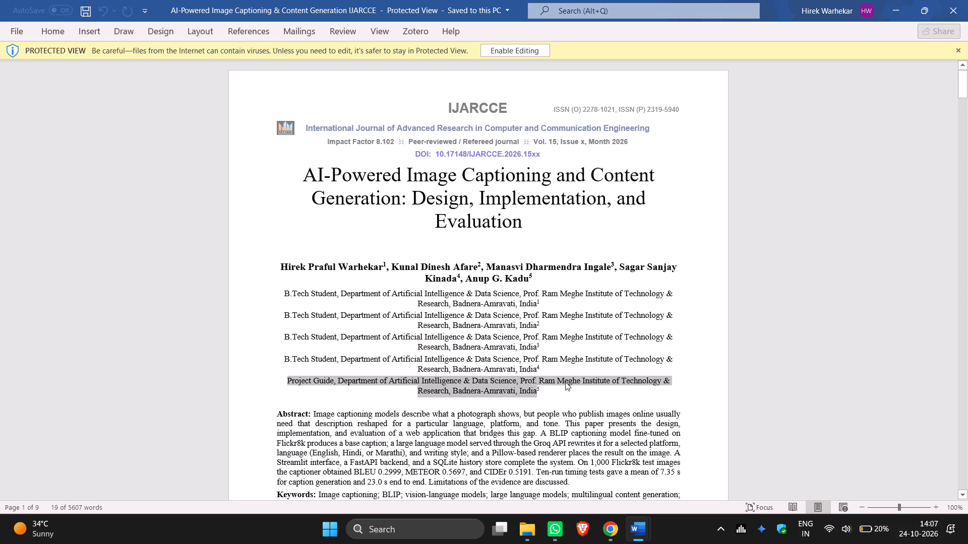
scroll(565, 382, down, 2)
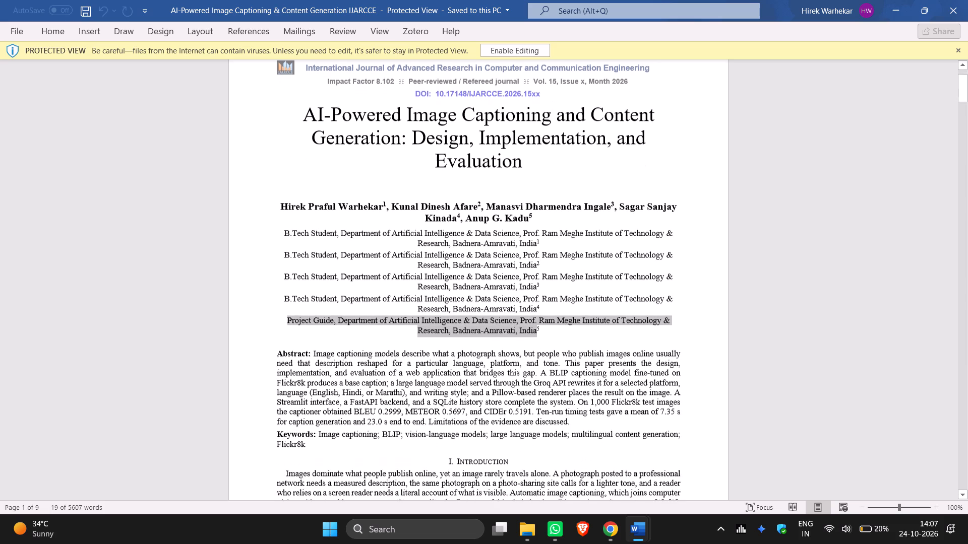
Recheck the title and author block on the first page of the AI-Powered Image Captioning paper and close that document.
scroll(566, 380, up, 4)
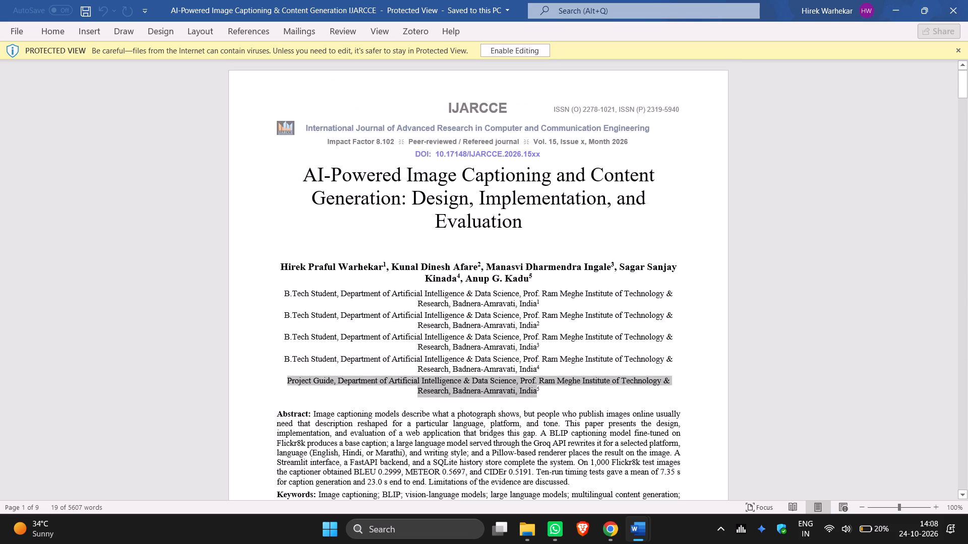
scroll(559, 332, down, 6)
scroll(559, 332, up, 10)
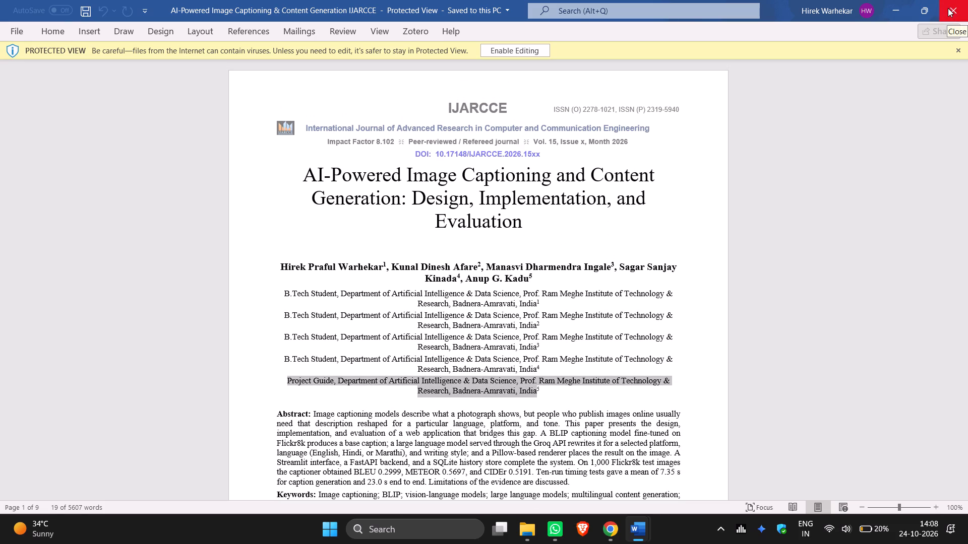
click(948, 8)
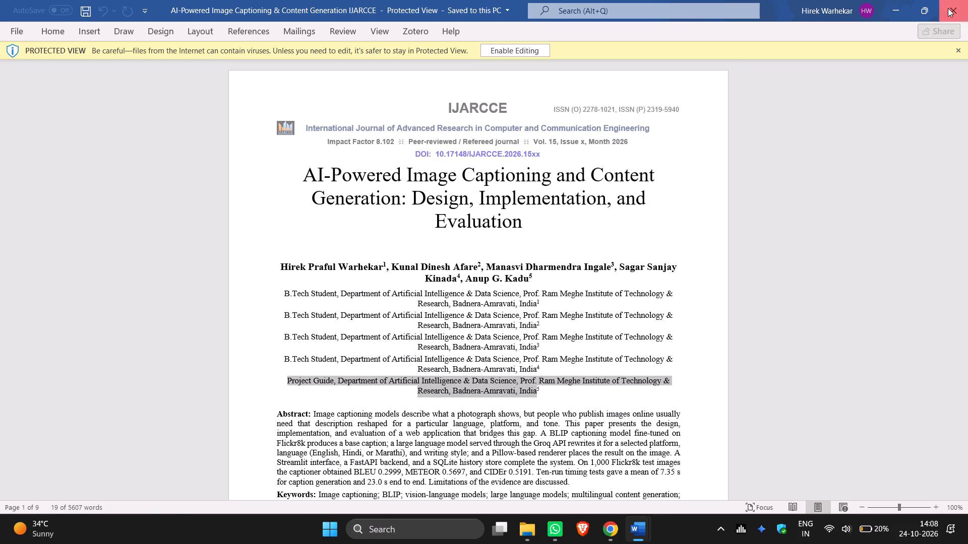
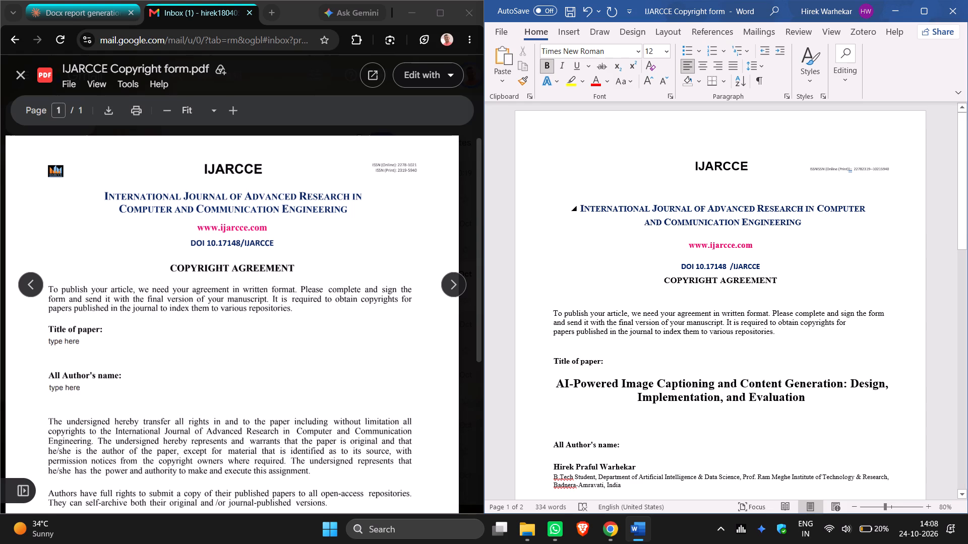
Remove the extra space before the slash in the DOI line so it reads "DOI 10.17148/IJARCCE".
click(729, 266)
key(BackSpace)
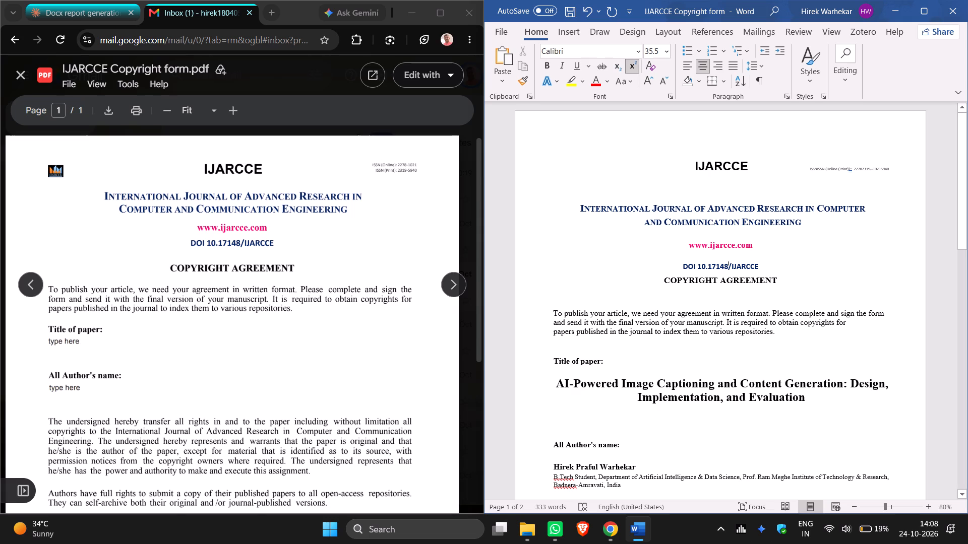
Check the copyright form from the paper title through the author entries to the agreement paragraphs against the original PDF form.
scroll(755, 290, down, 1)
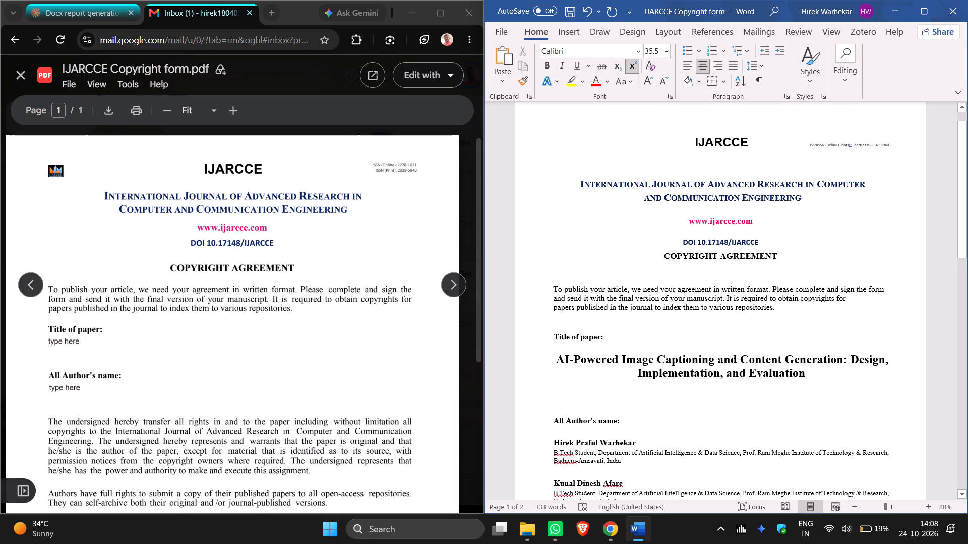
scroll(756, 288, down, 2)
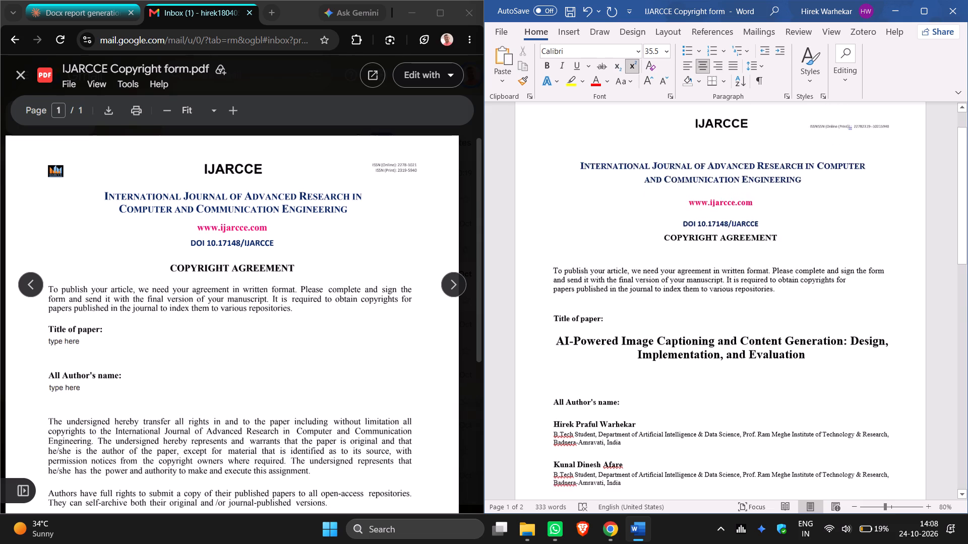
scroll(756, 288, down, 5)
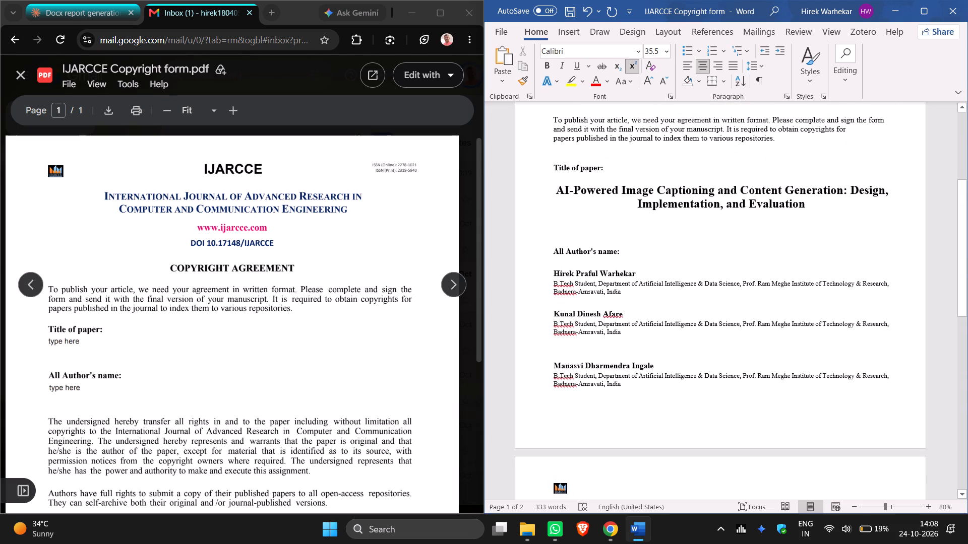
click(571, 170)
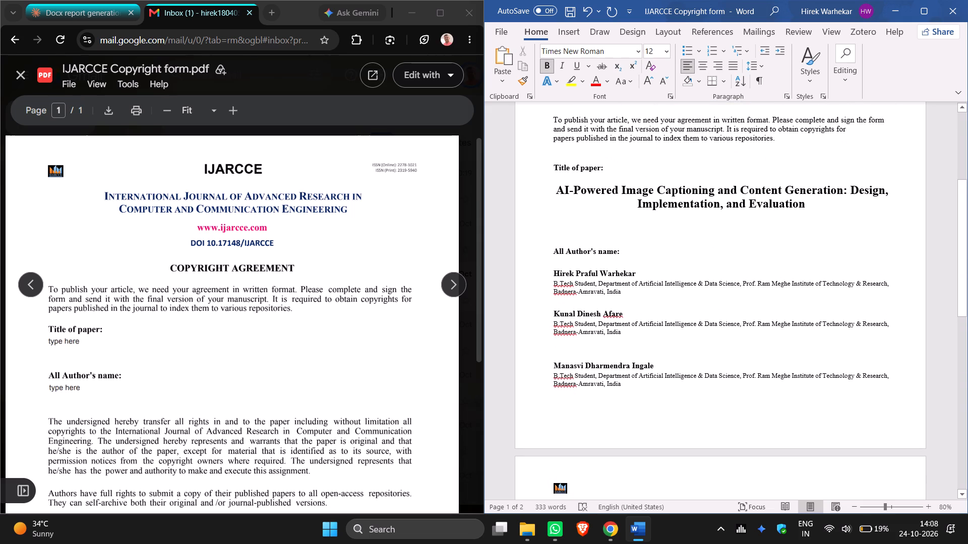
click(579, 249)
scroll(684, 248, down, 4)
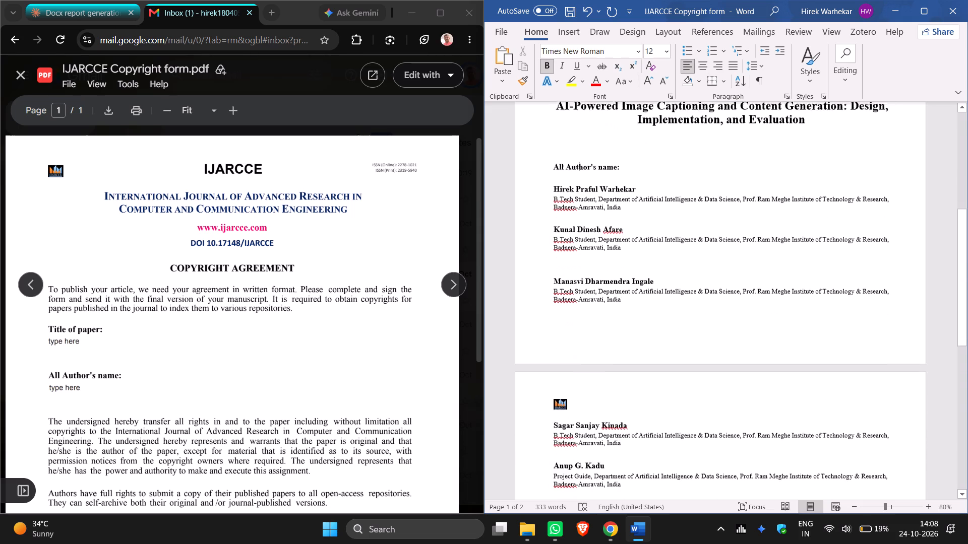
scroll(684, 248, down, 4)
scroll(226, 347, down, 2)
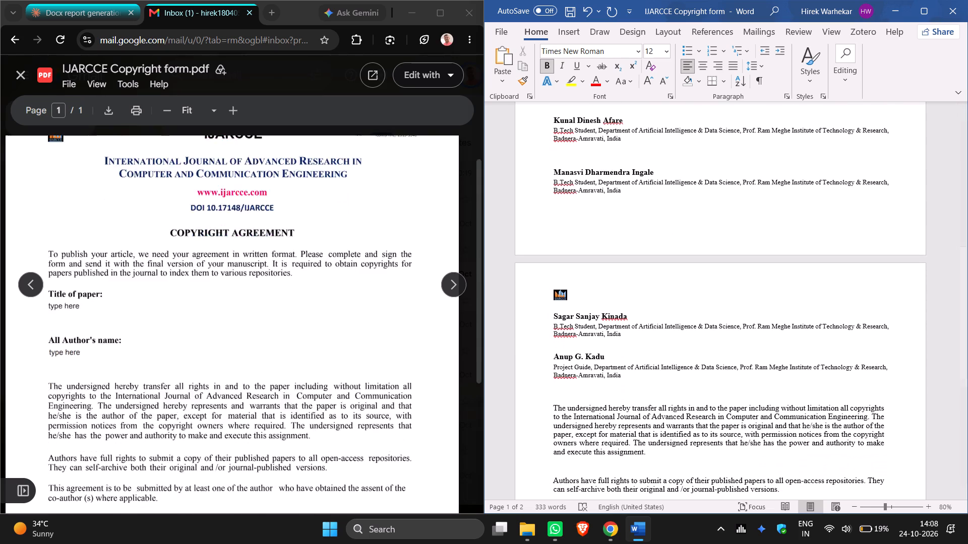
scroll(226, 347, down, 1)
scroll(229, 342, up, 2)
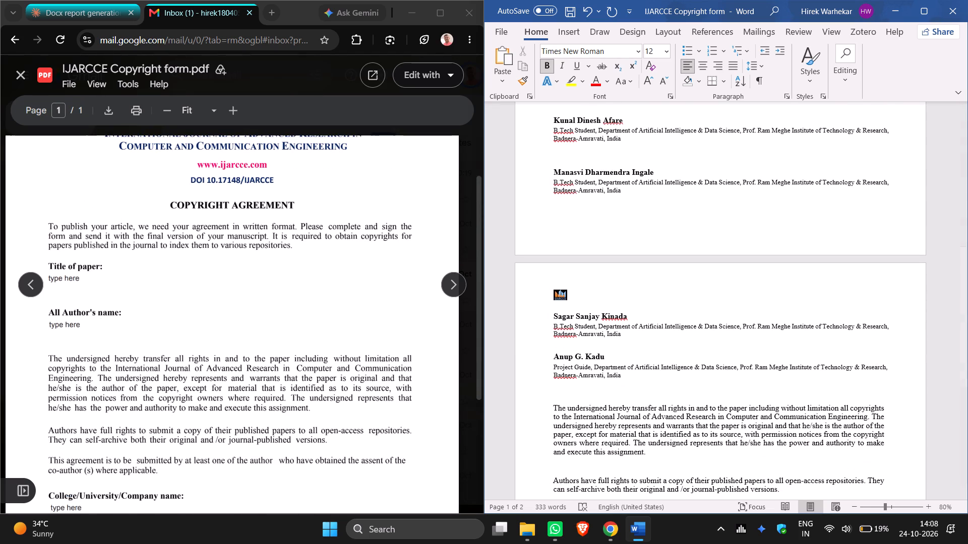
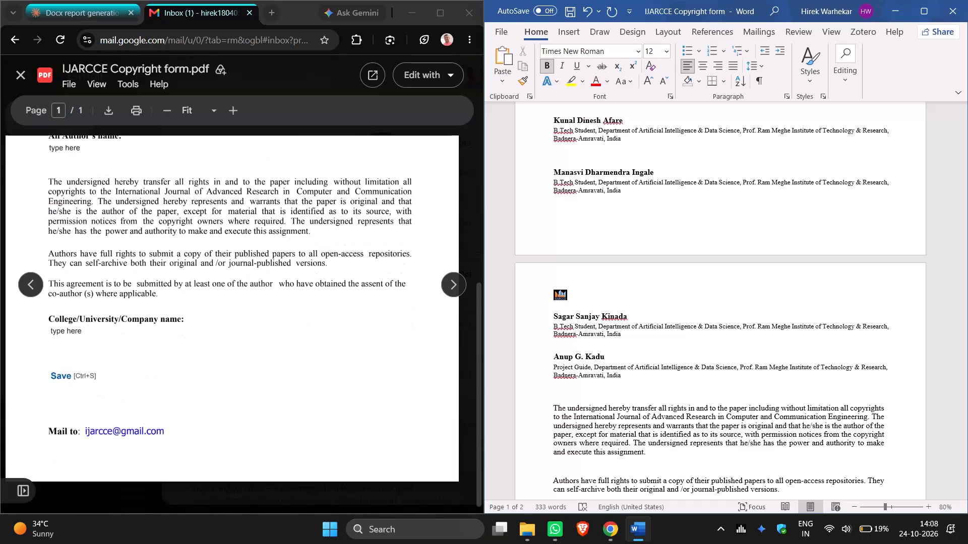
Copy "Prof. Ram Meghe Institute of Technology & Research, Badnera-Amravati, India" from the third author's affiliation into the blank space under "College/University/Company name:".
scroll(539, 330, down, 5)
scroll(608, 337, down, 2)
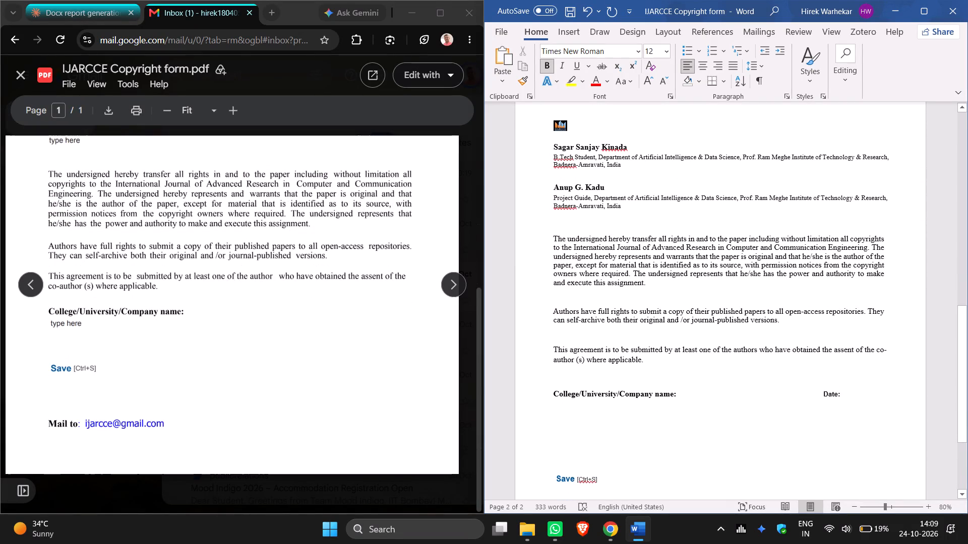
scroll(622, 406, up, 1)
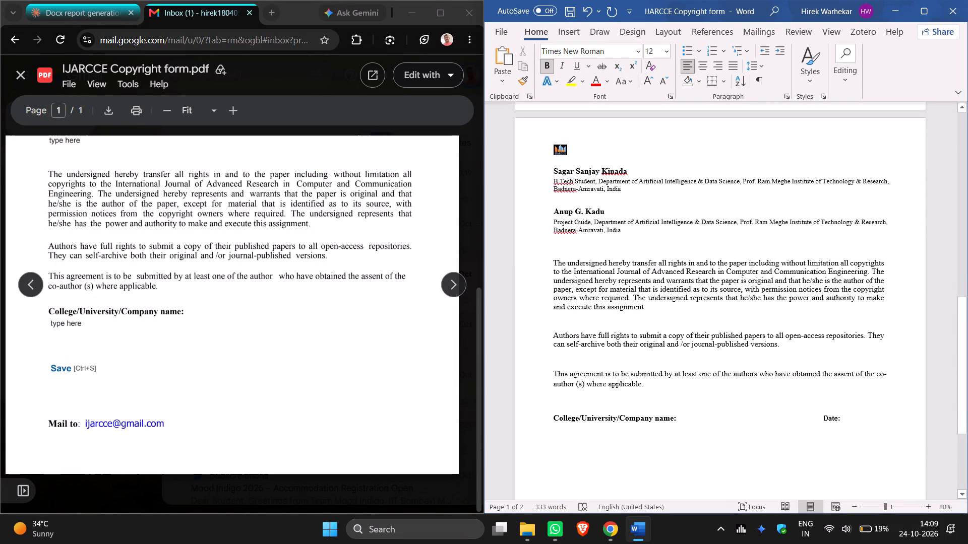
scroll(624, 443, up, 11)
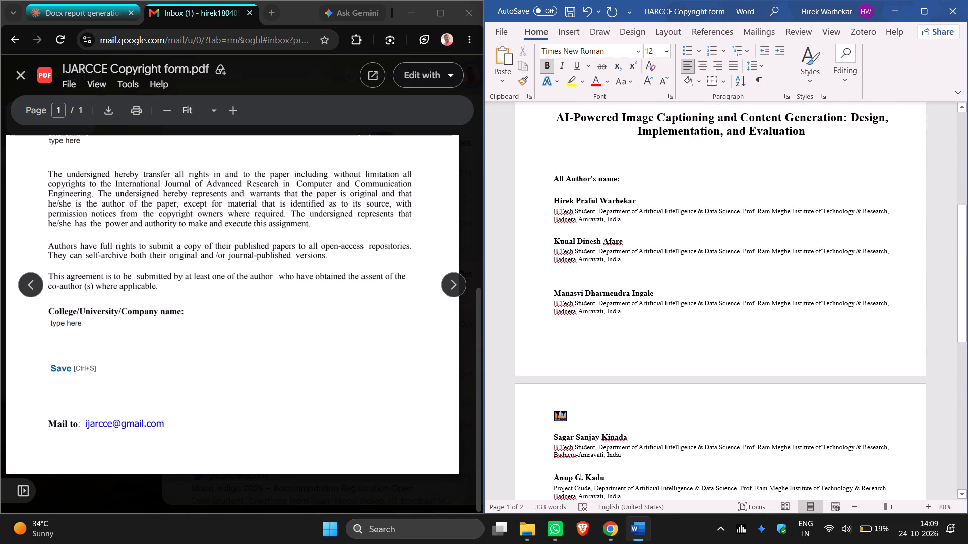
drag(743, 302, 621, 313)
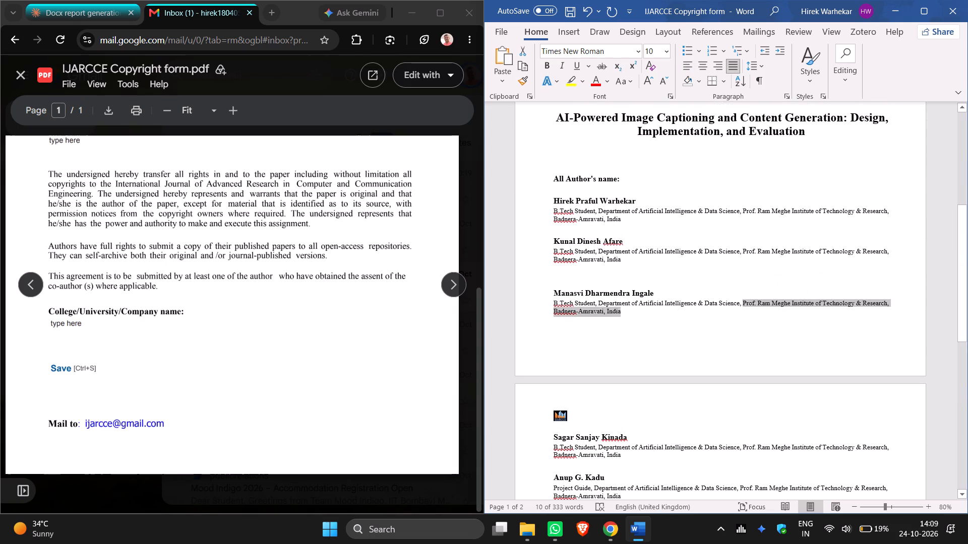
key(ctrl+c)
scroll(654, 315, down, 20)
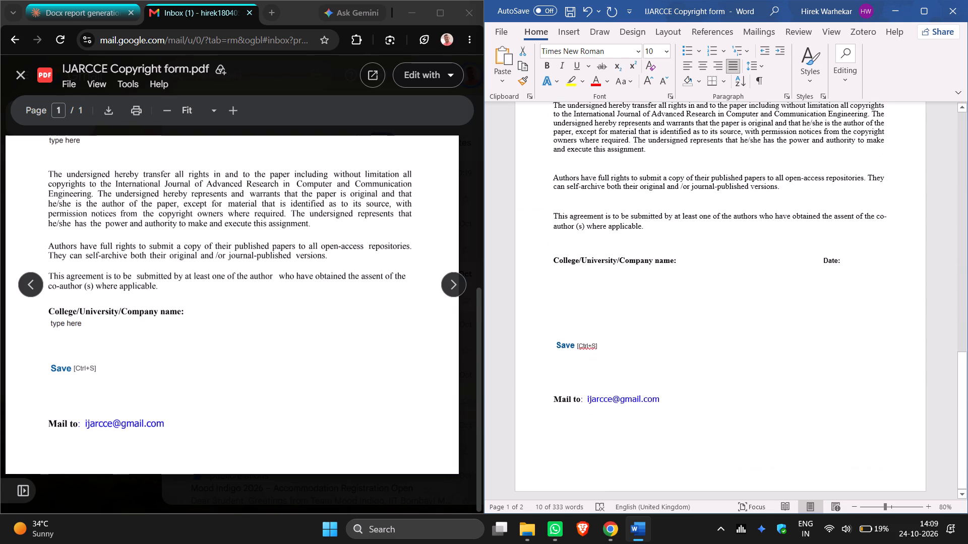
click(570, 281)
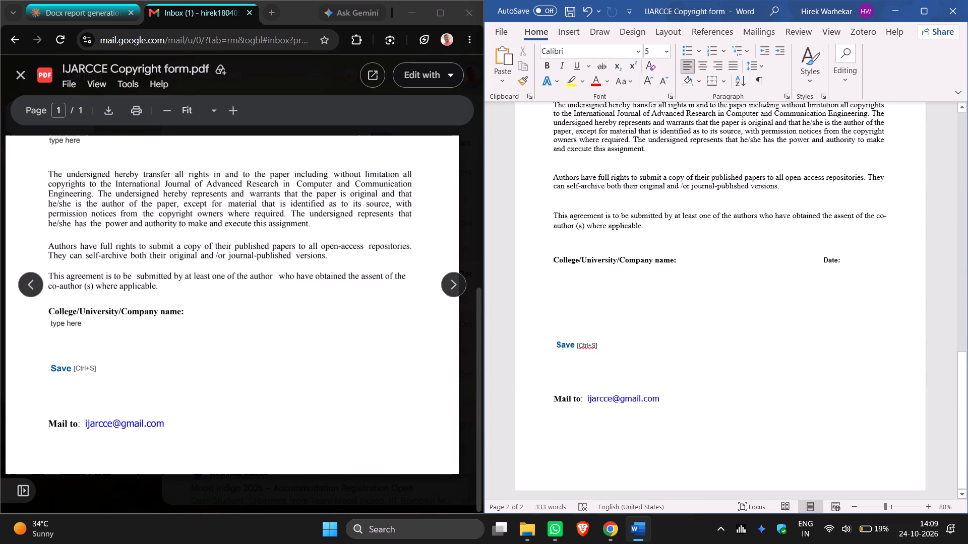
Add "Prof. Ram Meghe Institute of Technology & Research, Badnera-Amravati, India" under College/University/Company name in non-italic Times New Roman.
key(ctrl+v)
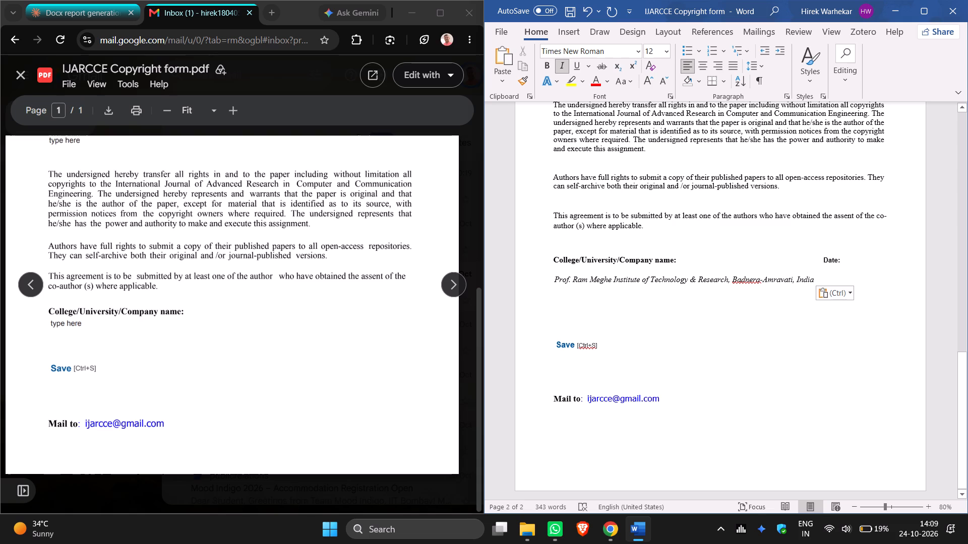
drag(817, 278, 541, 284)
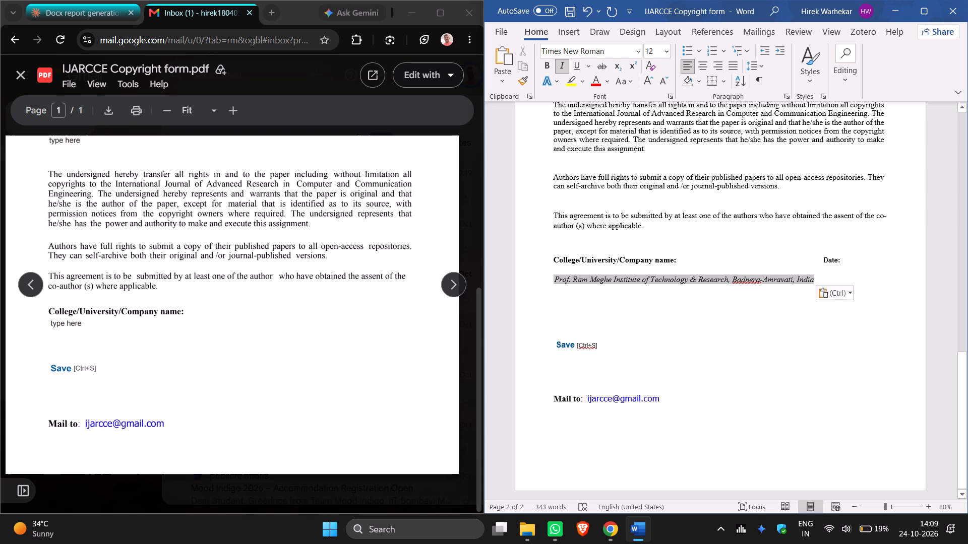
drag(541, 284, 540, 282)
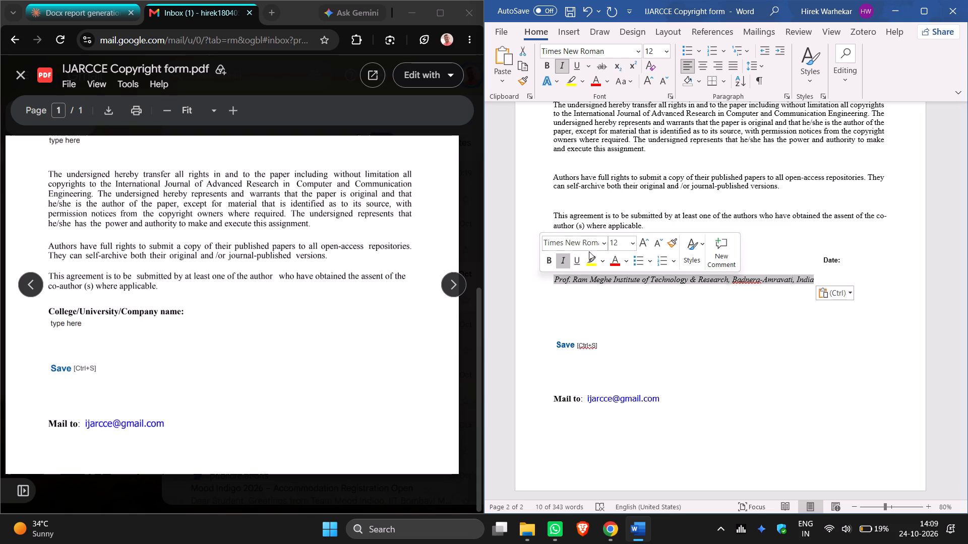
click(603, 244)
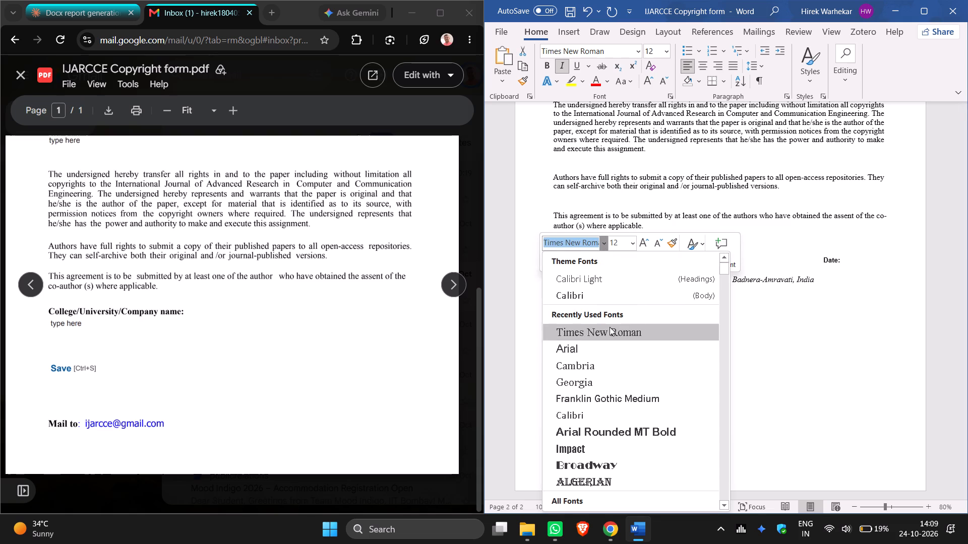
click(610, 327)
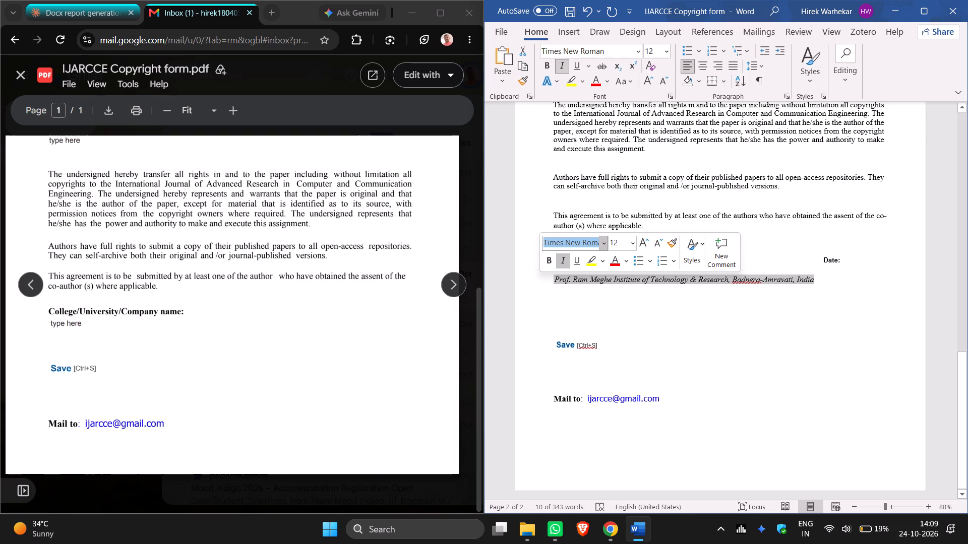
click(564, 261)
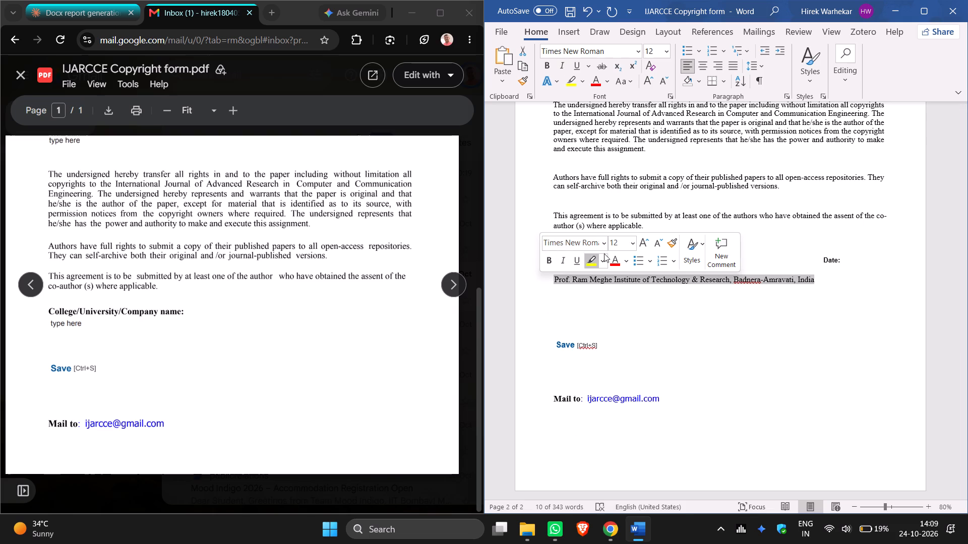
click(650, 315)
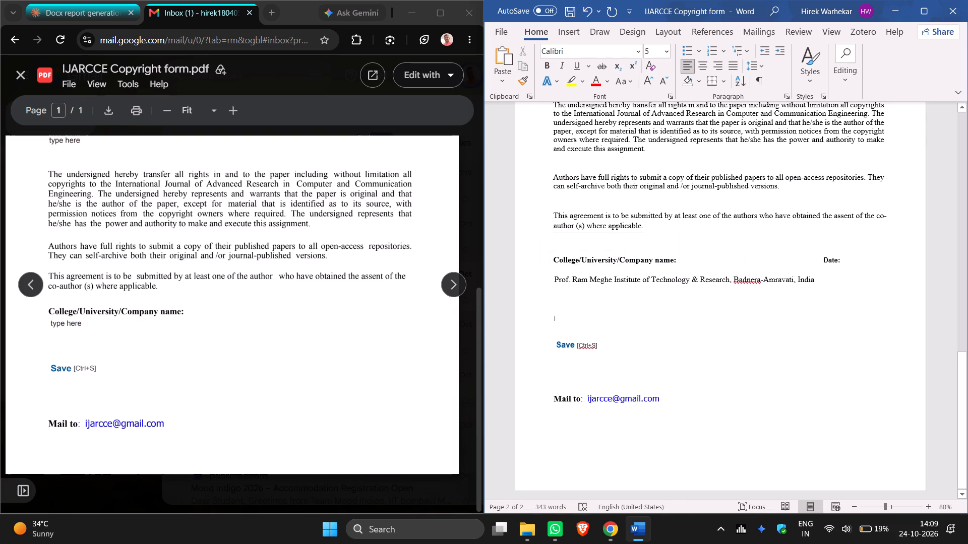
Check the paper title's formatting on page one and make the institute name line 14 pt and bold.
scroll(648, 279, up, 15)
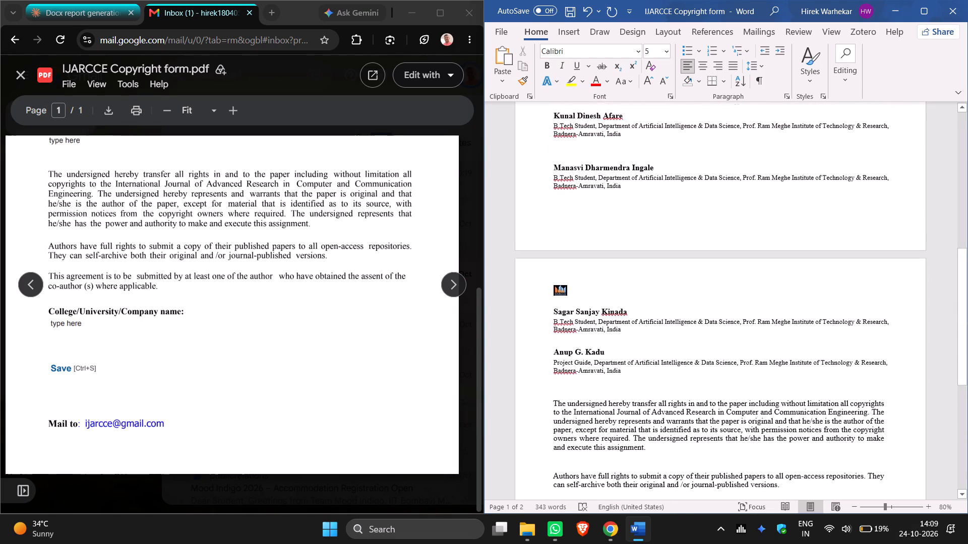
scroll(626, 307, up, 9)
click(652, 269)
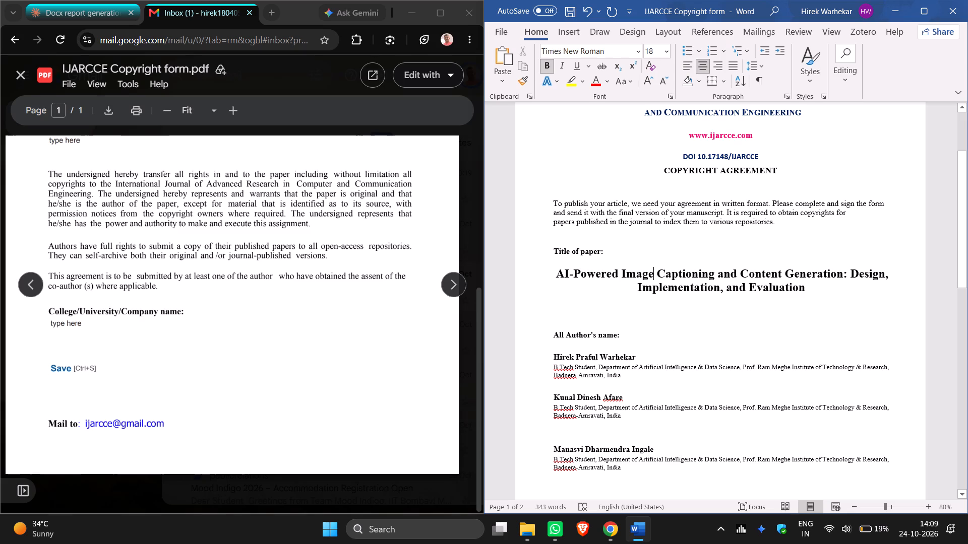
scroll(630, 305, down, 19)
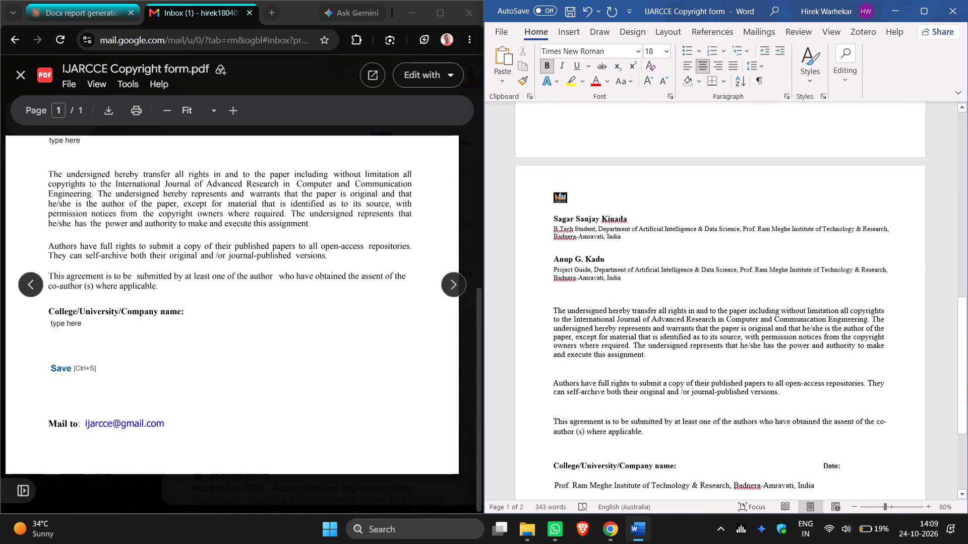
scroll(625, 297, down, 6)
drag(553, 278, 644, 283)
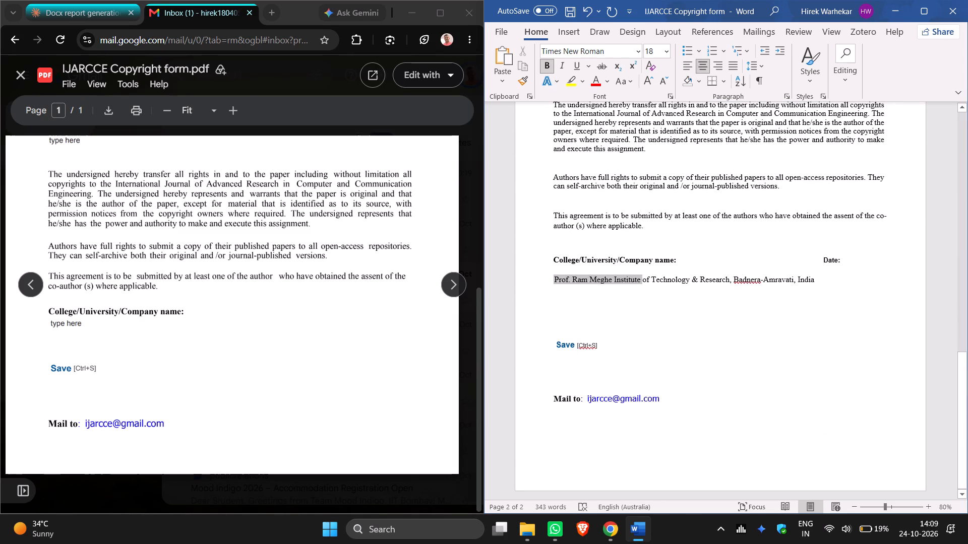
drag(644, 283, 807, 282)
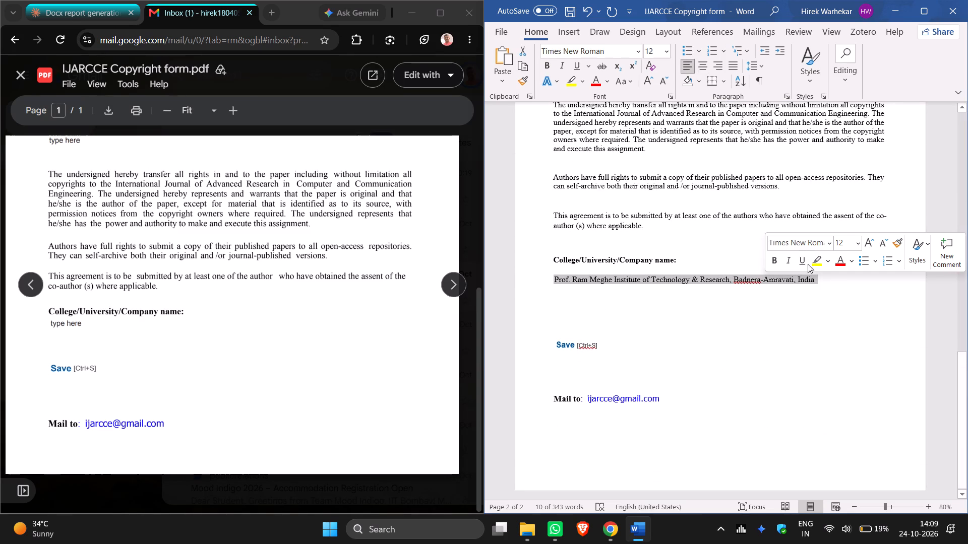
click(857, 246)
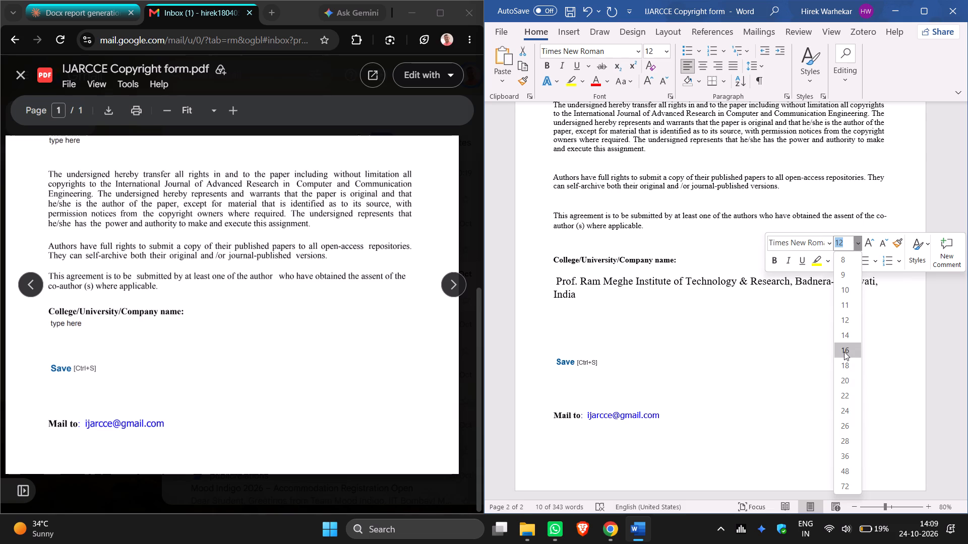
click(843, 338)
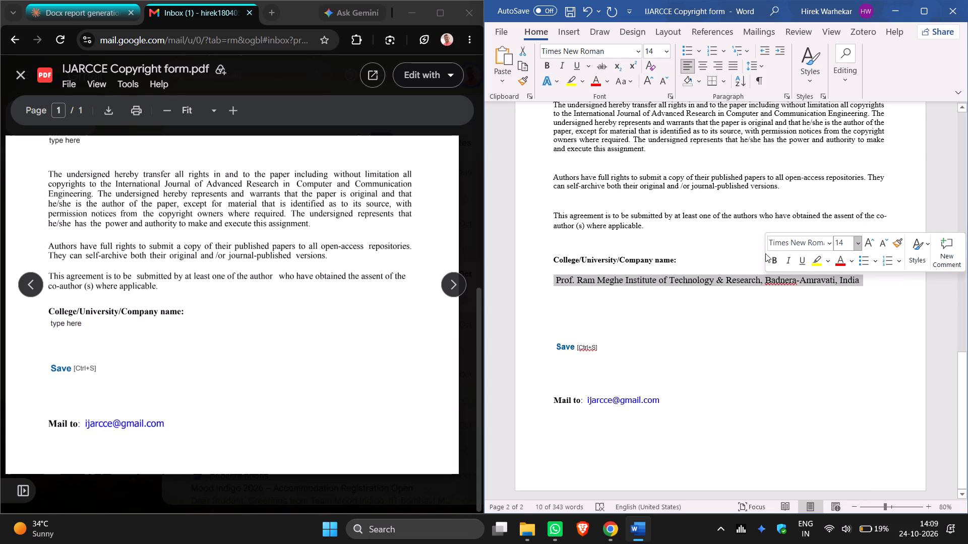
click(774, 258)
click(831, 310)
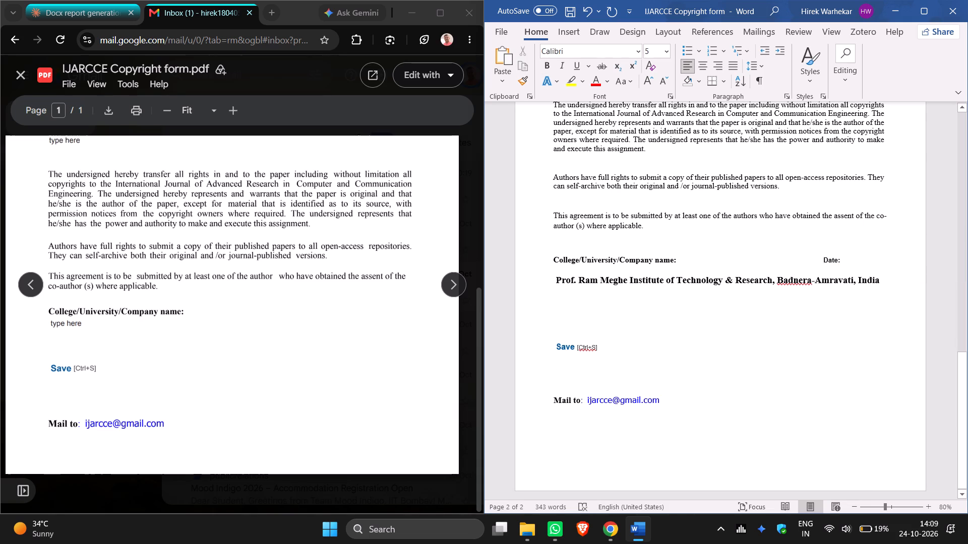
Move the "Date:" label from beside the College/University/Company name heading to its own line below the institute name.
drag(842, 261, 830, 261)
drag(830, 261, 821, 261)
key(ctrl+x)
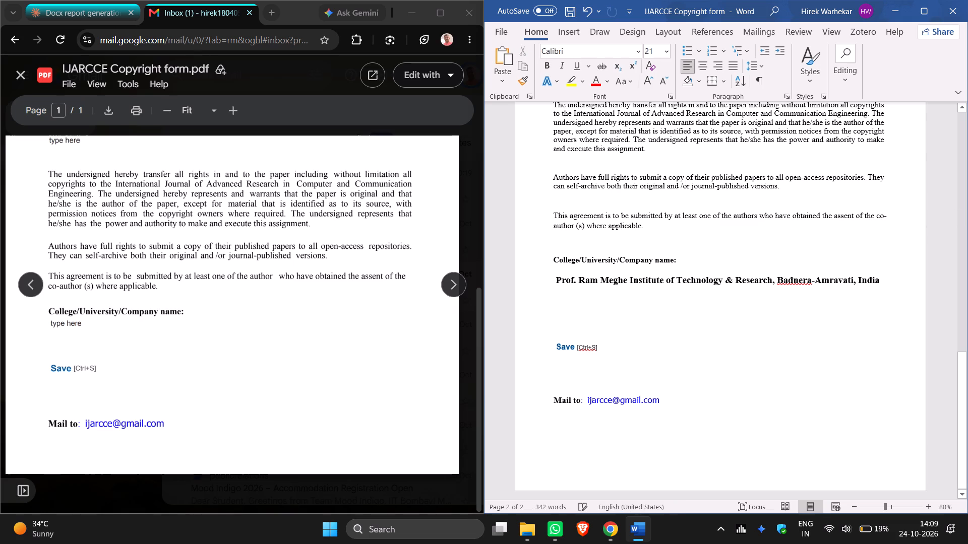
click(578, 308)
key(ctrl+v)
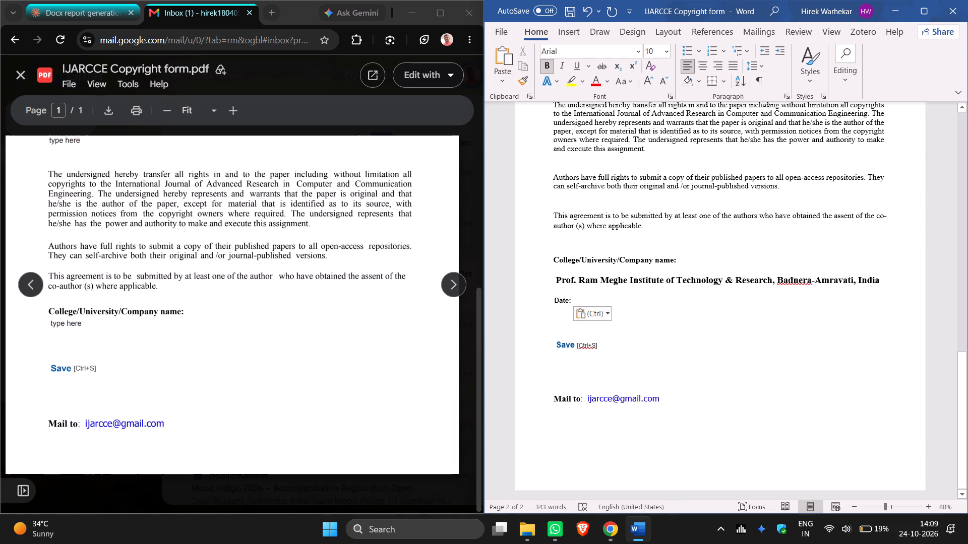
Enlarge the "Date:" label's text to 14 pt.
click(591, 259)
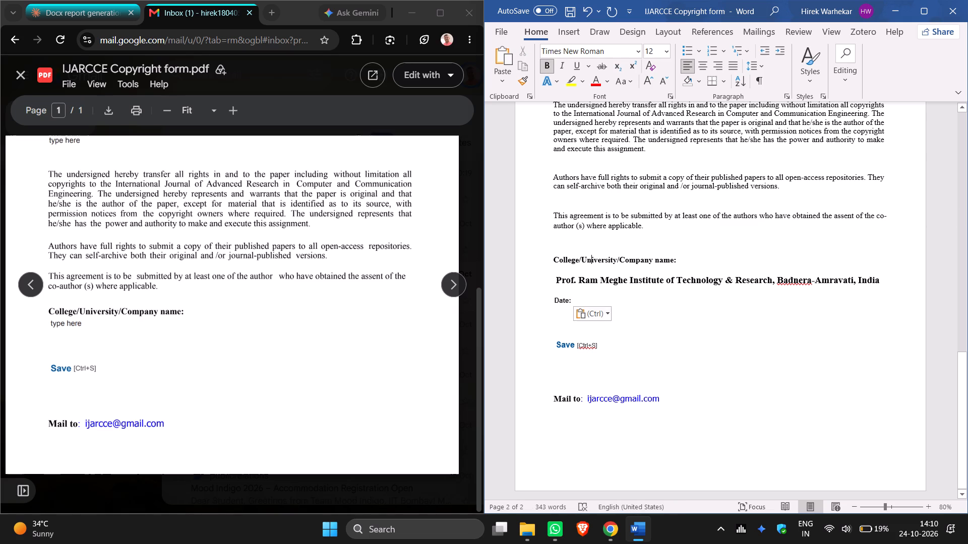
click(562, 304)
drag(572, 301, 533, 299)
click(665, 50)
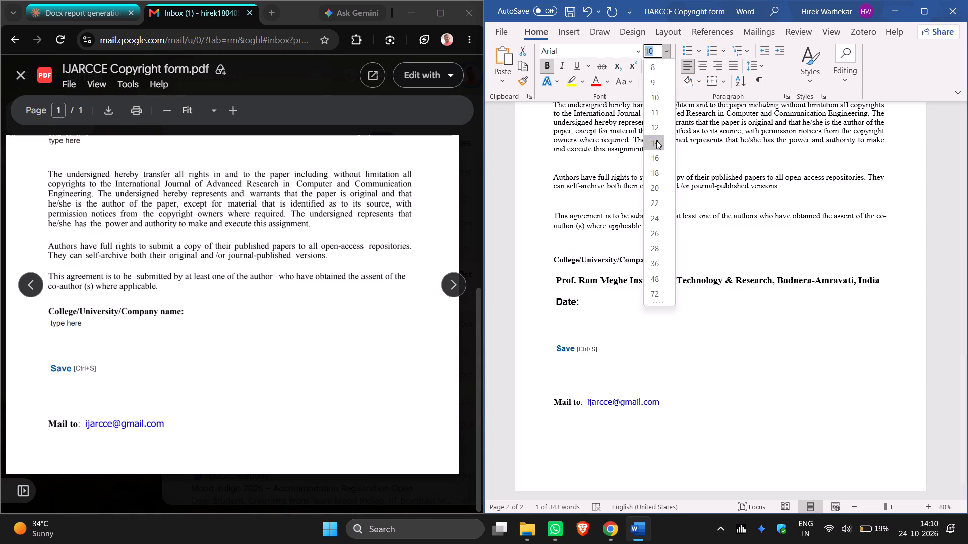
Set the "Date:" label and the "College/University/Company name:" heading on page two to 14 pt.
click(656, 140)
drag(678, 258, 525, 262)
click(663, 52)
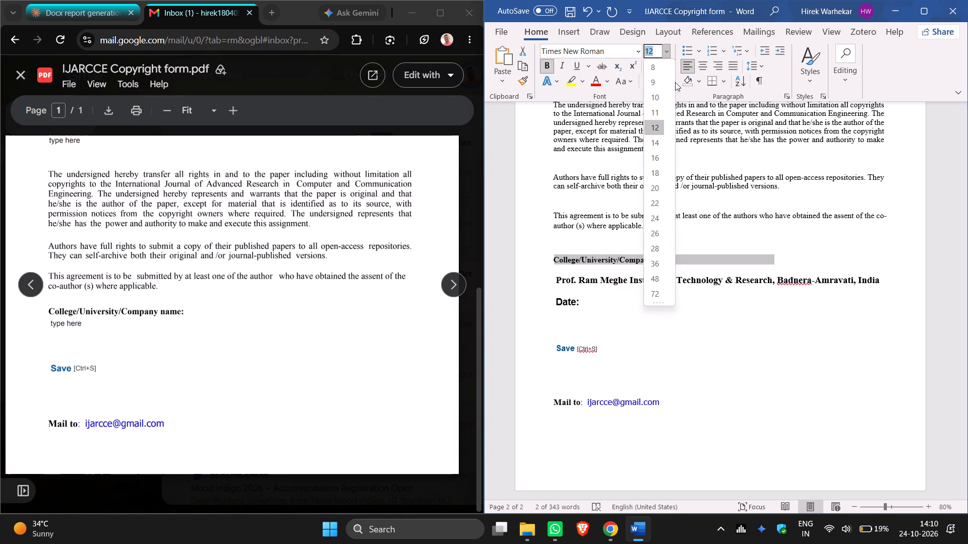
click(659, 140)
click(587, 305)
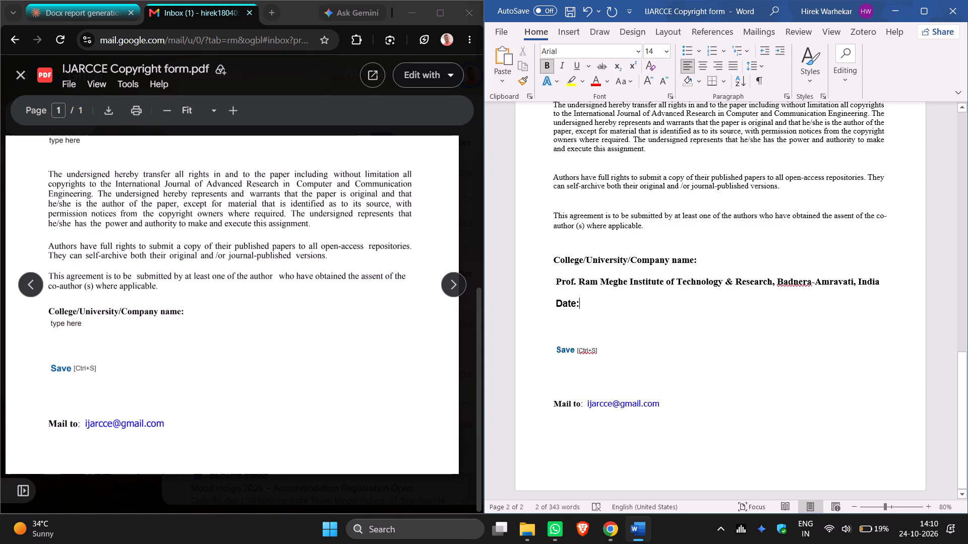
click(558, 303)
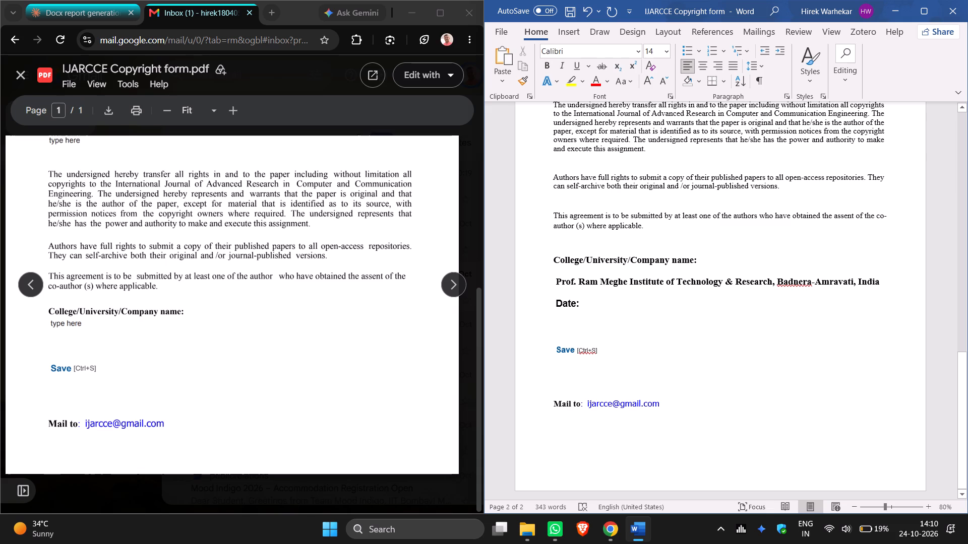
Delete the "Save [Ctrl+S]" line and the "Mail to:" line with its contact address from the end of the form.
drag(600, 348, 550, 348)
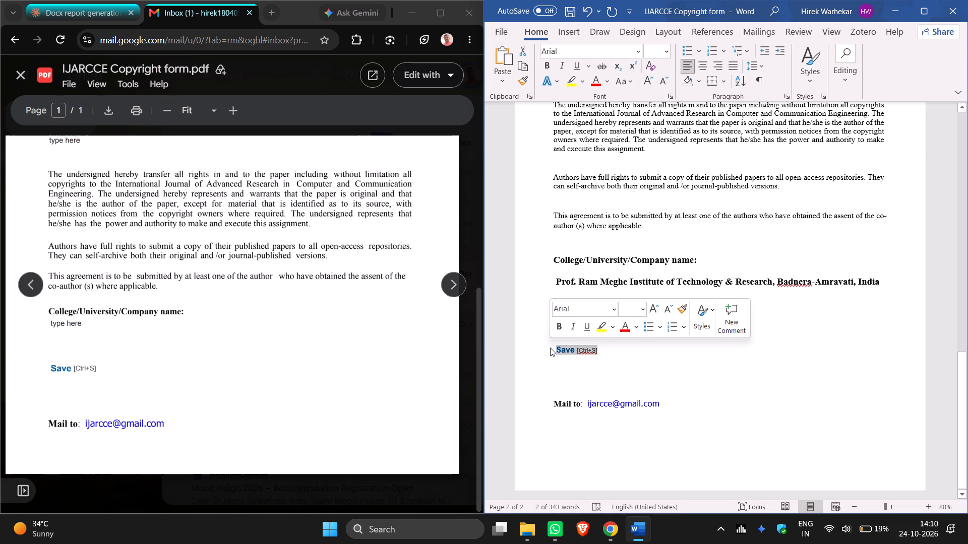
key(BackSpace)
key(BackSpace)
key(BackSpace)
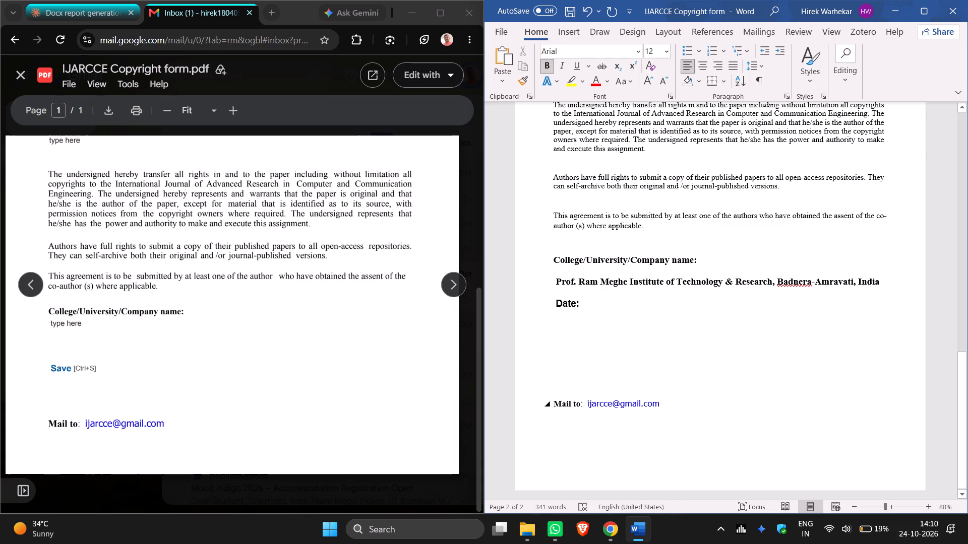
drag(667, 400, 534, 401)
key(BackSpace)
key(BackSpace)
key(BackSpace)
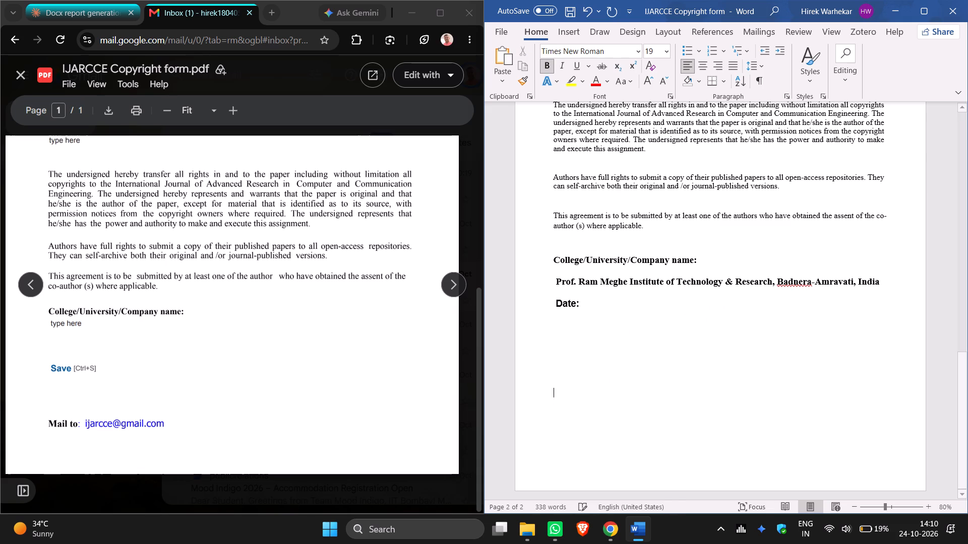
Remove the empty lines left below the "Date:" label, keeping the colon at the end of the label.
key(BackSpace)
key(BackSpace)
key(BackSpace)
key(BackSpace)
key(BackSpace)
key(BackSpace)
key(BackSpace)
key(BackSpace)
key(BackSpace)
key(BackSpace)
key(BackSpace)
key(BackSpace)
key(BackSpace)
key(BackSpace)
key(BackSpace)
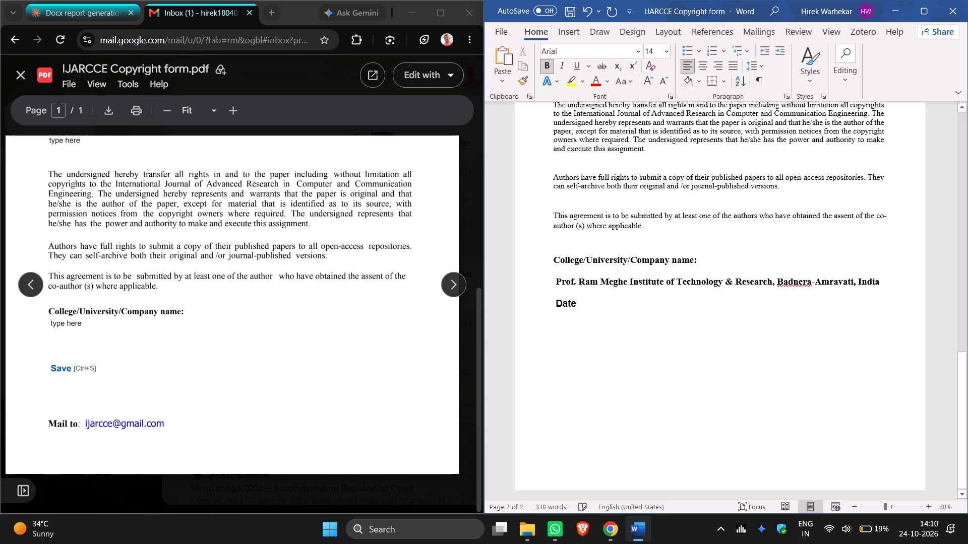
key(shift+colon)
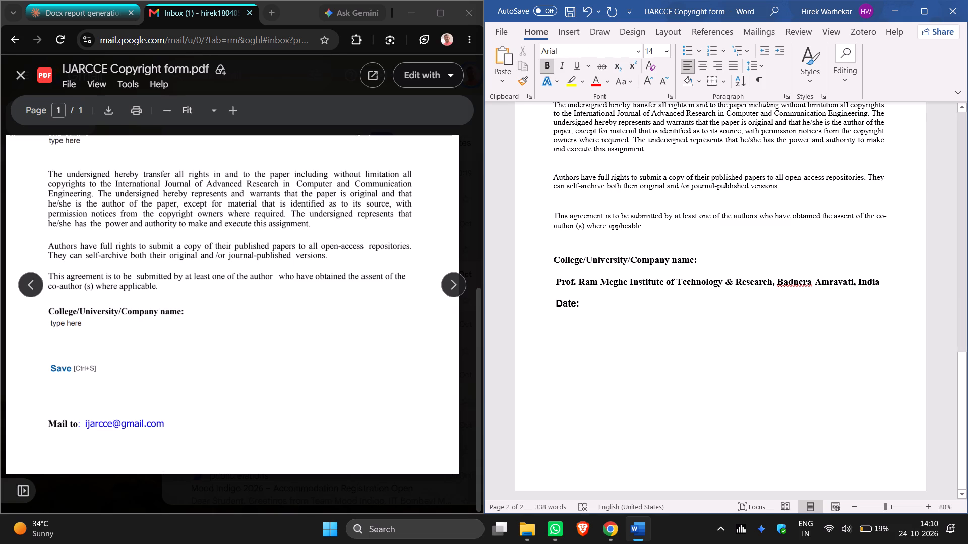
Insert a blank line between the institute name and the "Date:" label.
click(555, 303)
key(Return)
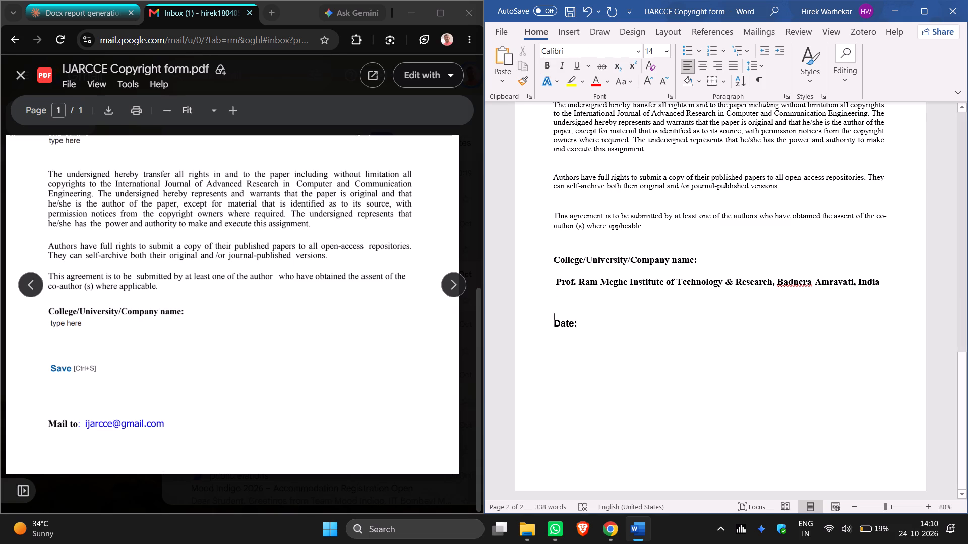
Enter the date 24/10/2026 on a new line below the "Date:" label.
click(569, 347)
click(590, 324)
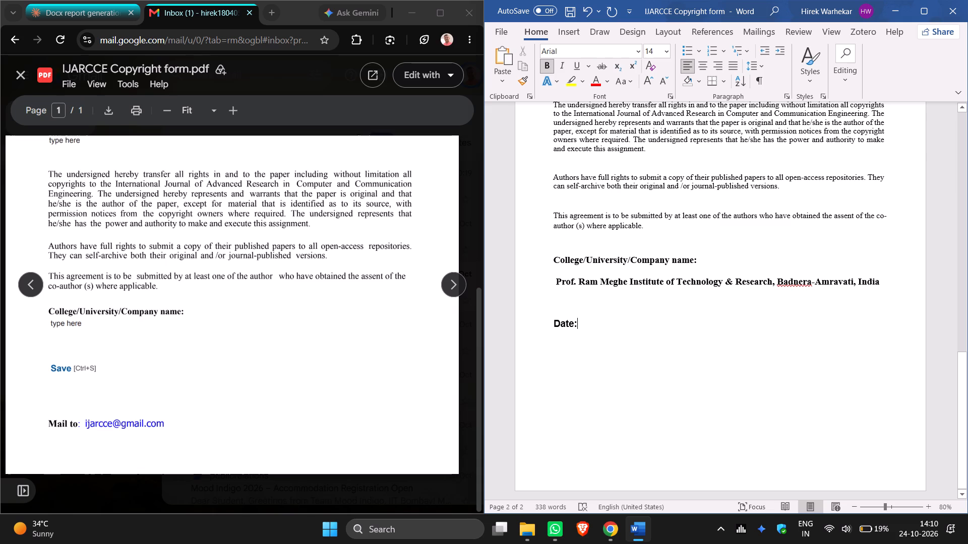
key(Return)
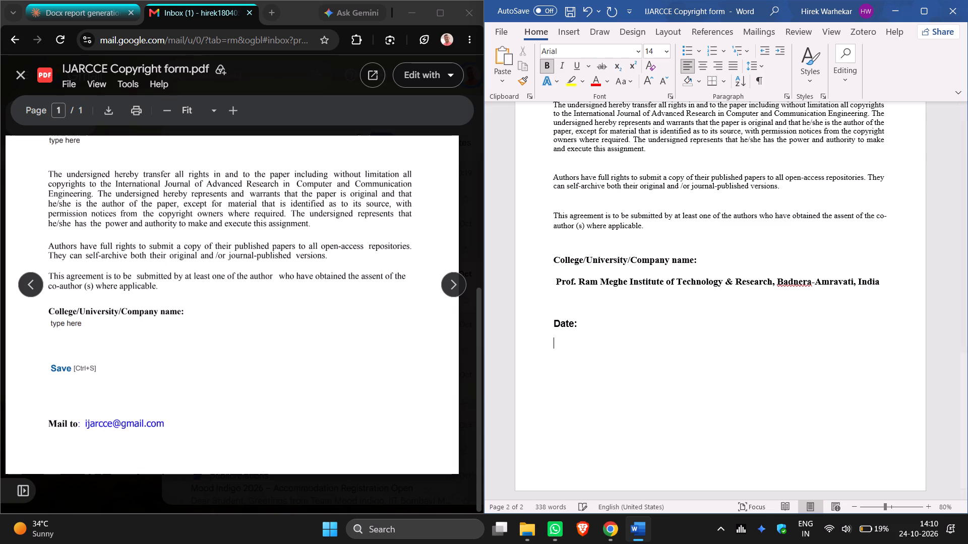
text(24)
Complete the date under the "Date:" label as "24/10/2026 (24 october 2026)".
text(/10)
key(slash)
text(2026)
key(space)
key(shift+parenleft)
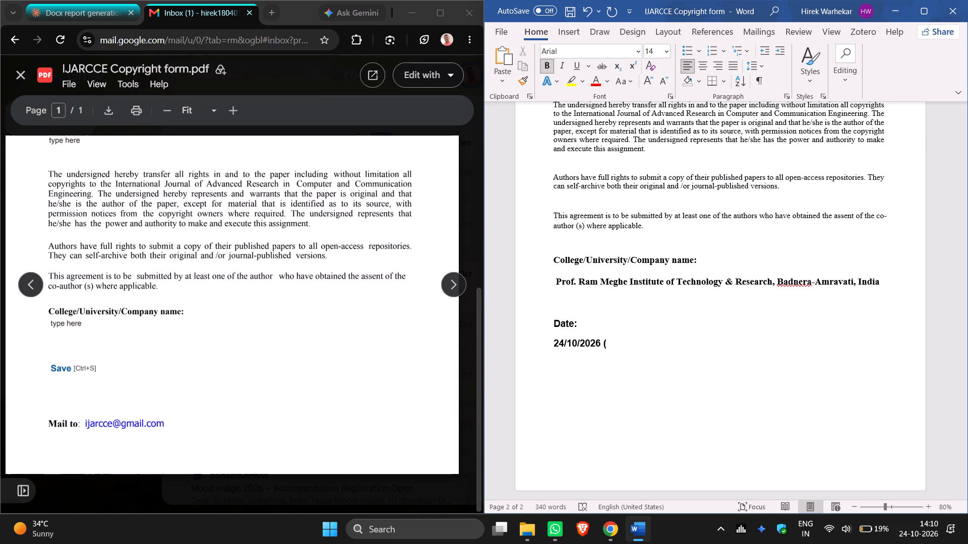
text(24)
key(space)
text(october)
key(space)
text(2026)
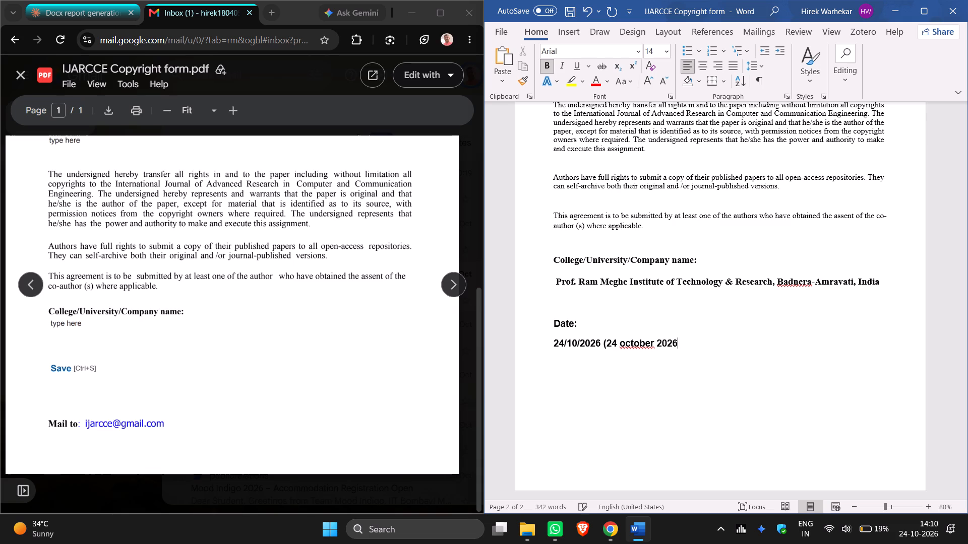
key(shift+parenright)
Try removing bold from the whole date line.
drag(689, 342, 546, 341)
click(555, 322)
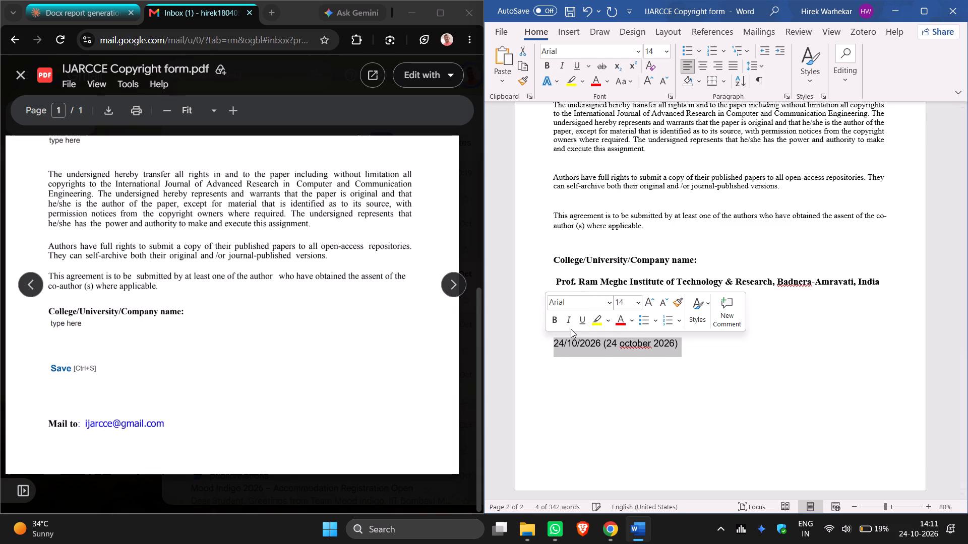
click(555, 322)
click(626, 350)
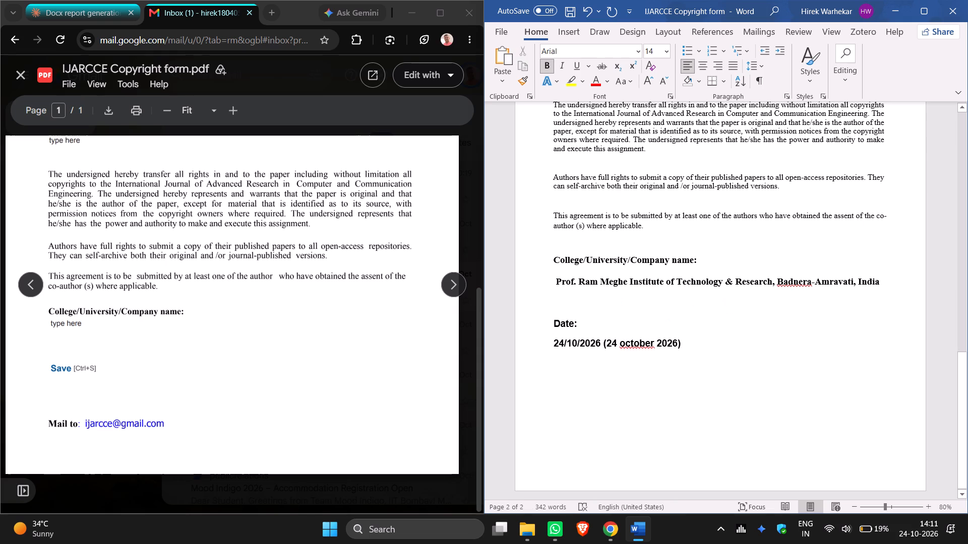
Remove bold from only the parenthesised "(24 october 2026)" part of the date line.
drag(604, 343, 690, 342)
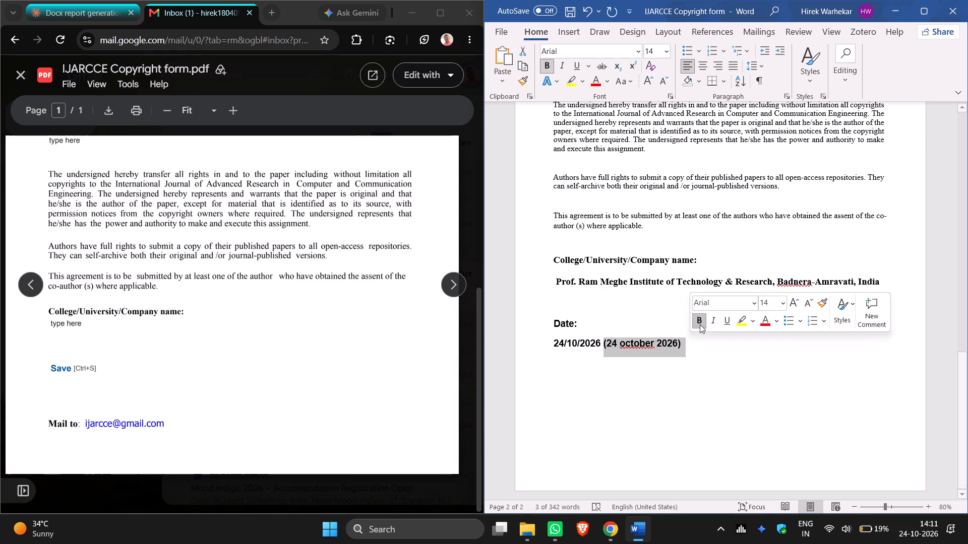
click(699, 324)
click(595, 338)
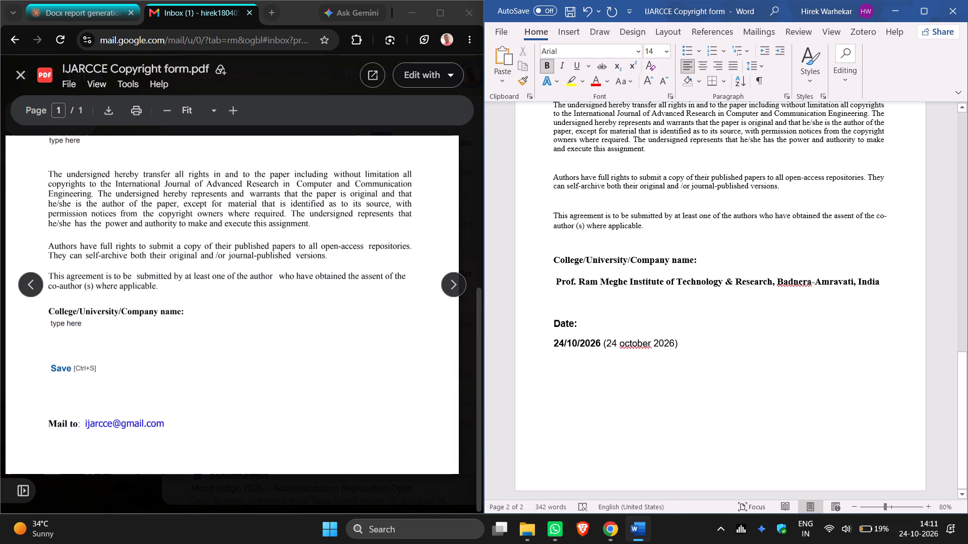
Check the font formatting of the date and college lines, and review the completed form against the original PDF.
click(561, 321)
click(575, 350)
click(562, 319)
click(590, 285)
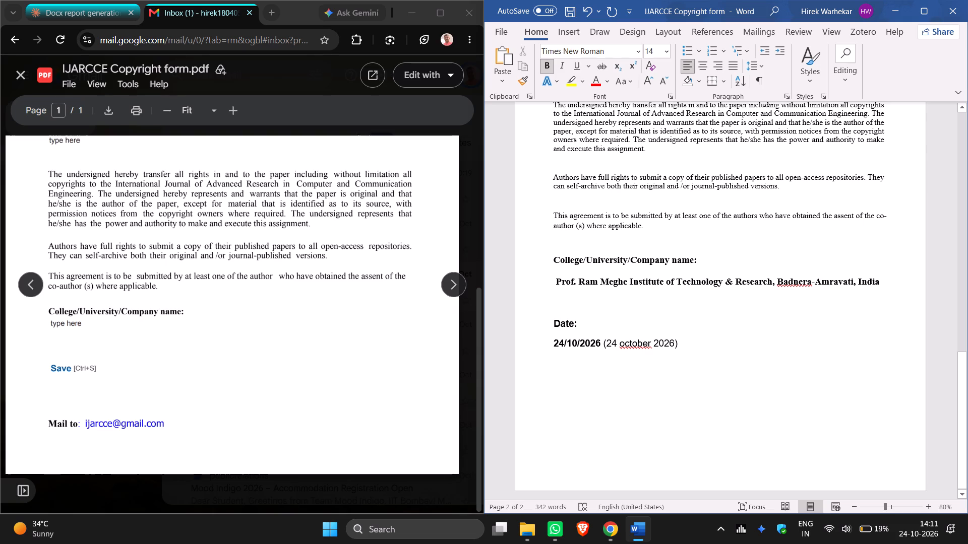
click(590, 263)
scroll(595, 261, up, 5)
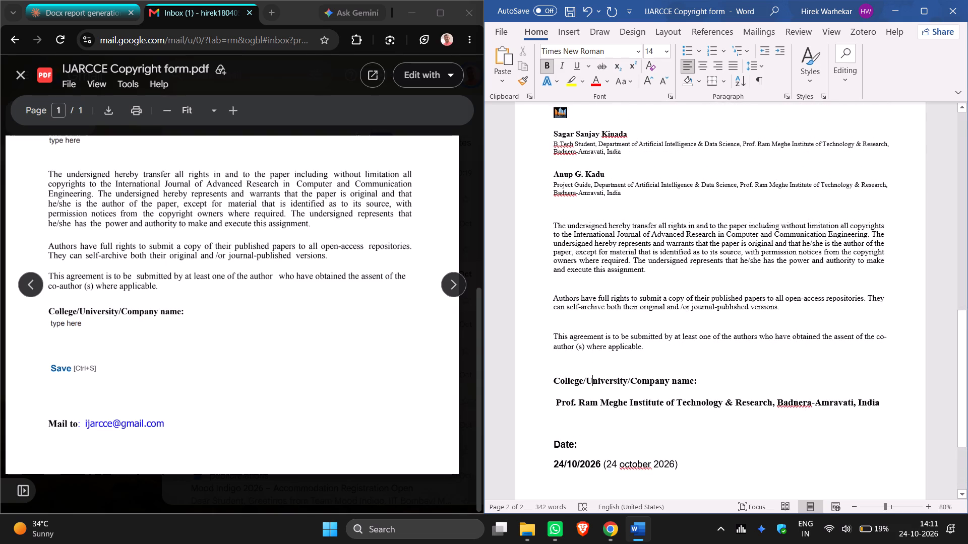
scroll(599, 266, down, 3)
scroll(261, 343, down, 11)
scroll(264, 338, up, 17)
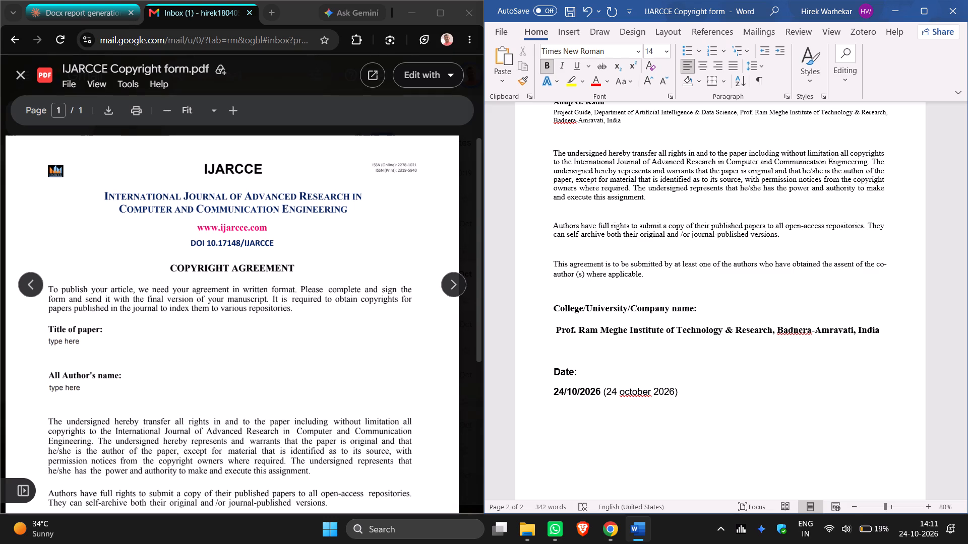
scroll(730, 342, up, 4)
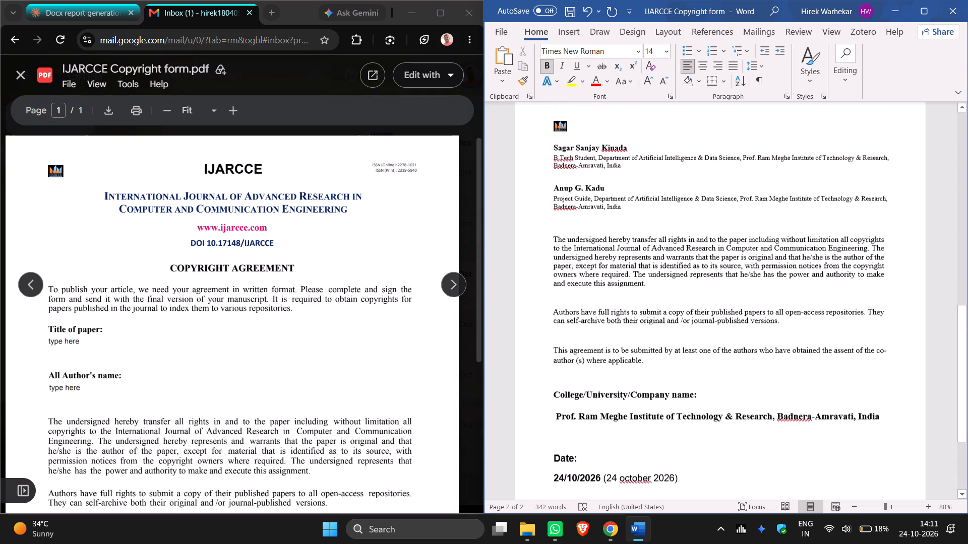
scroll(730, 340, up, 18)
scroll(730, 338, up, 5)
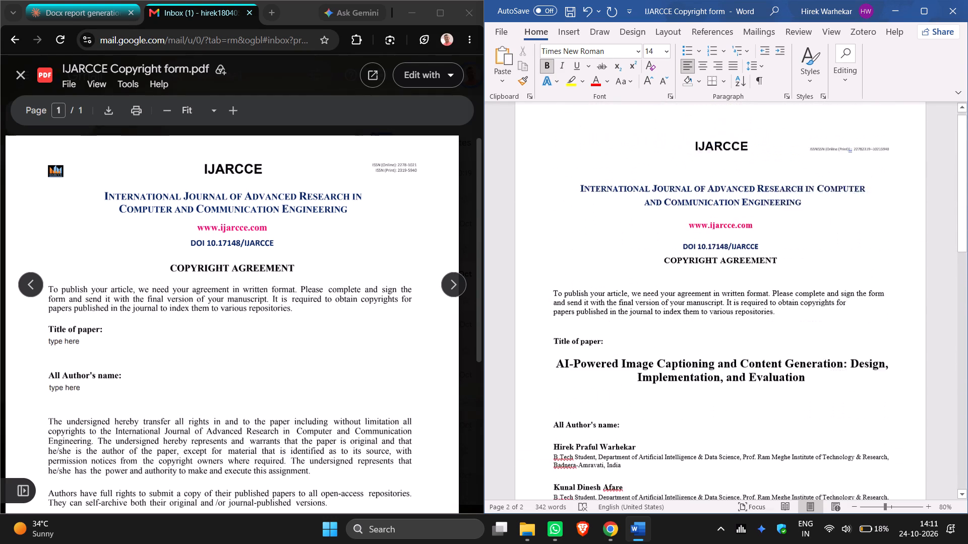
scroll(730, 337, up, 9)
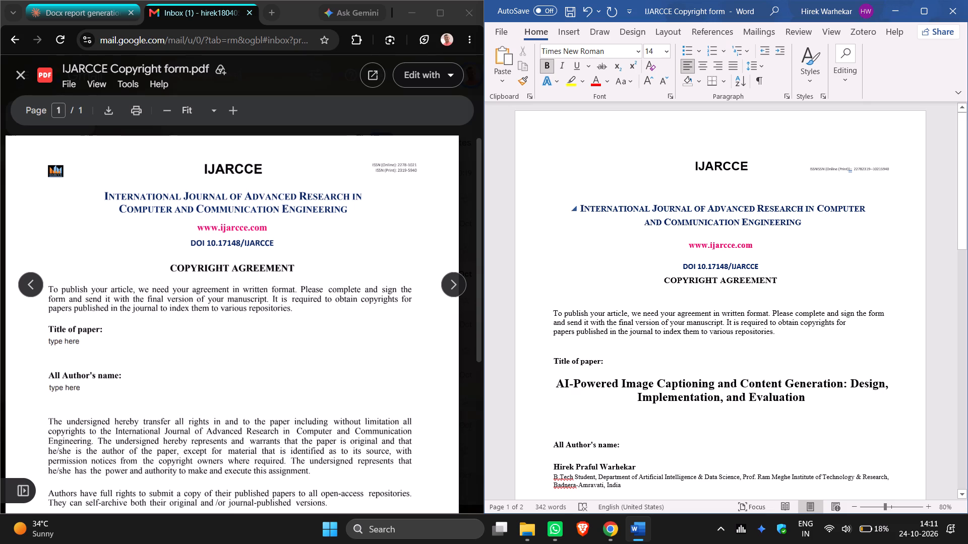
Save the form as a Word Document named "IJARCCE Copyright form" in the Research Paper folder under Downloads.
click(572, 7)
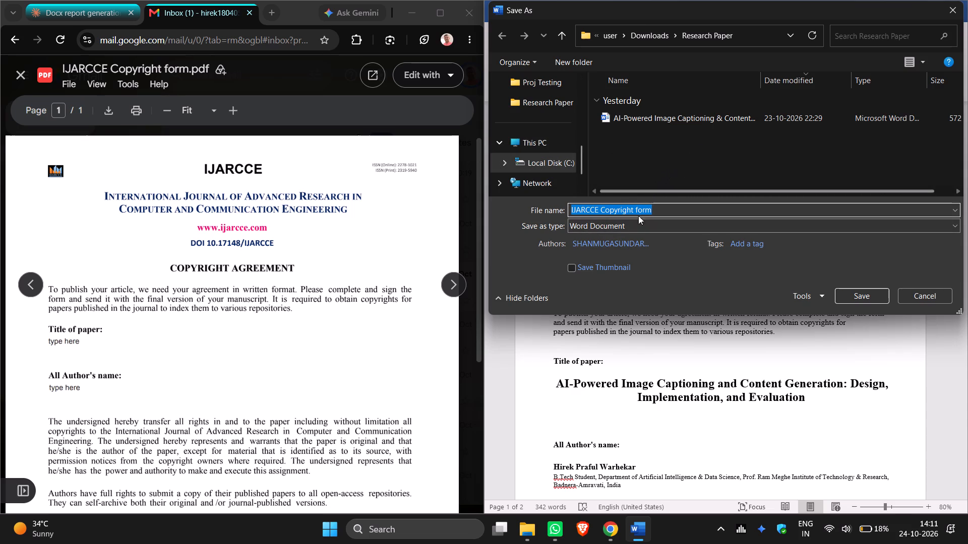
click(863, 293)
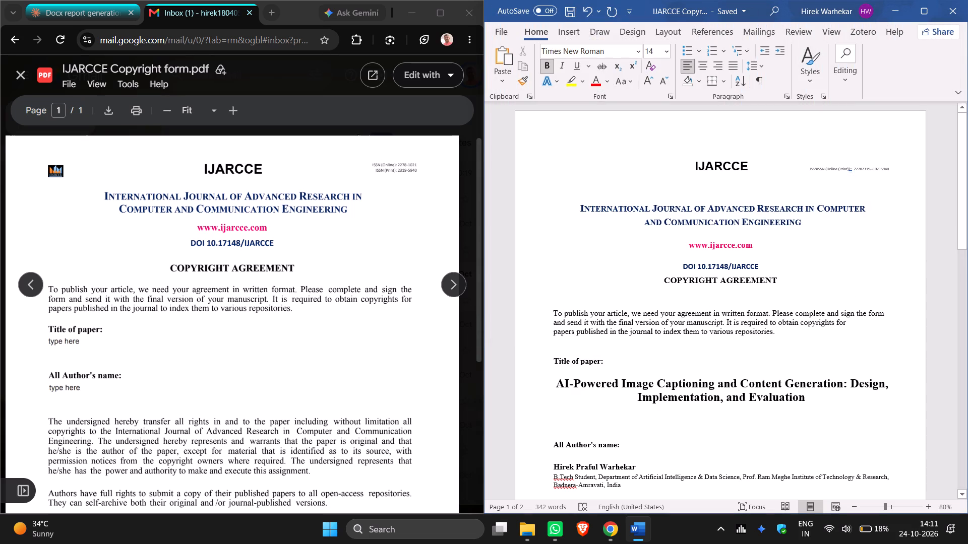
Open the Save As options for the completed copyright form.
click(504, 27)
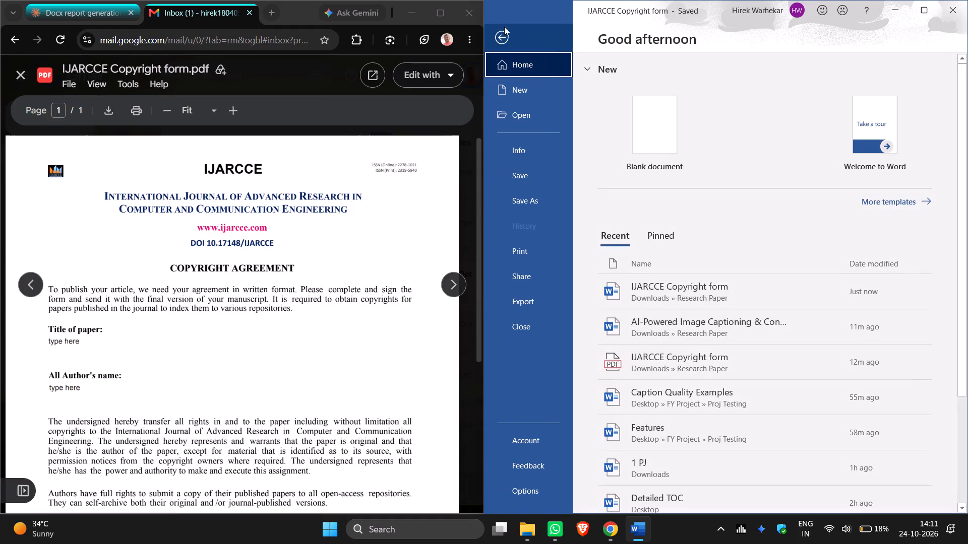
click(541, 199)
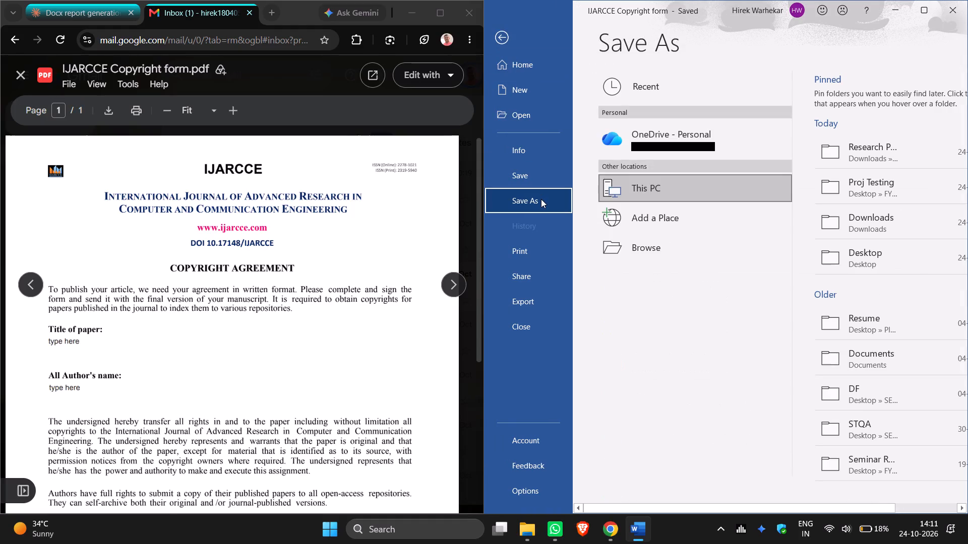
Save a copy of the copyright form as a PDF named "eIJARCCE Copyright form" in the Research Paper folder under Downloads.
double_click(880, 143)
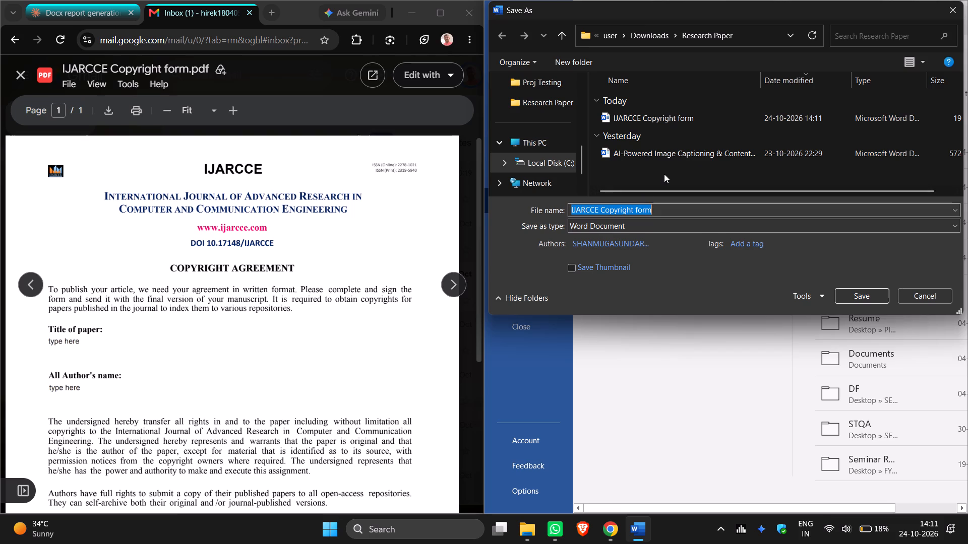
click(629, 227)
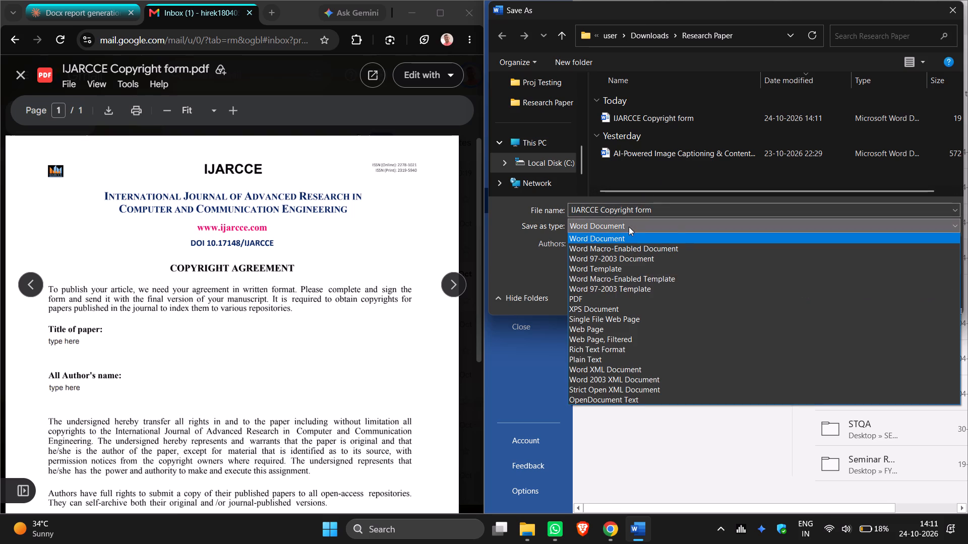
click(610, 300)
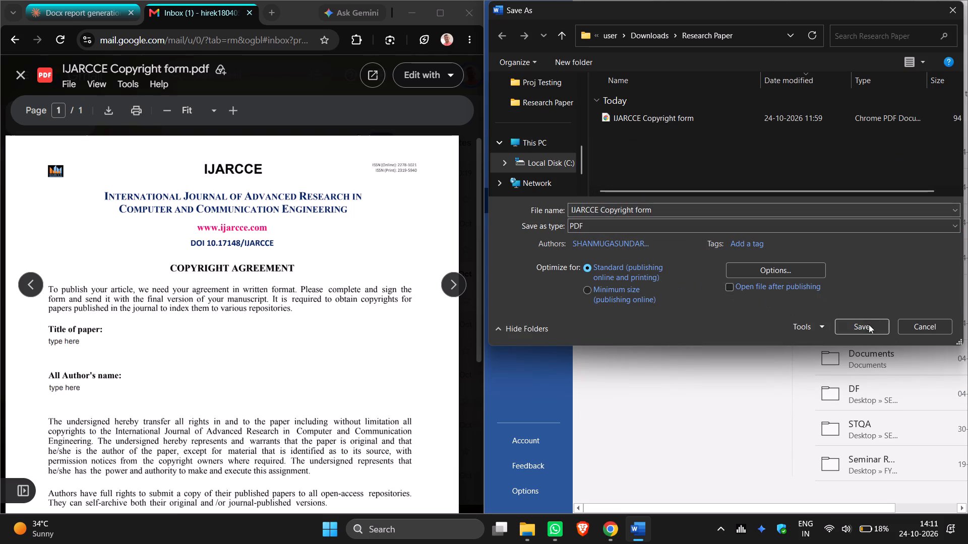
click(661, 210)
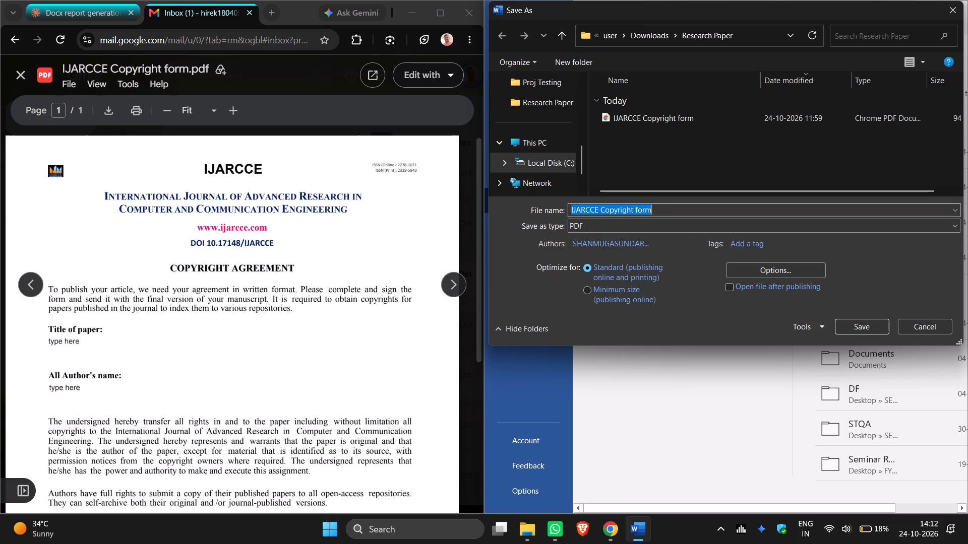
click(575, 210)
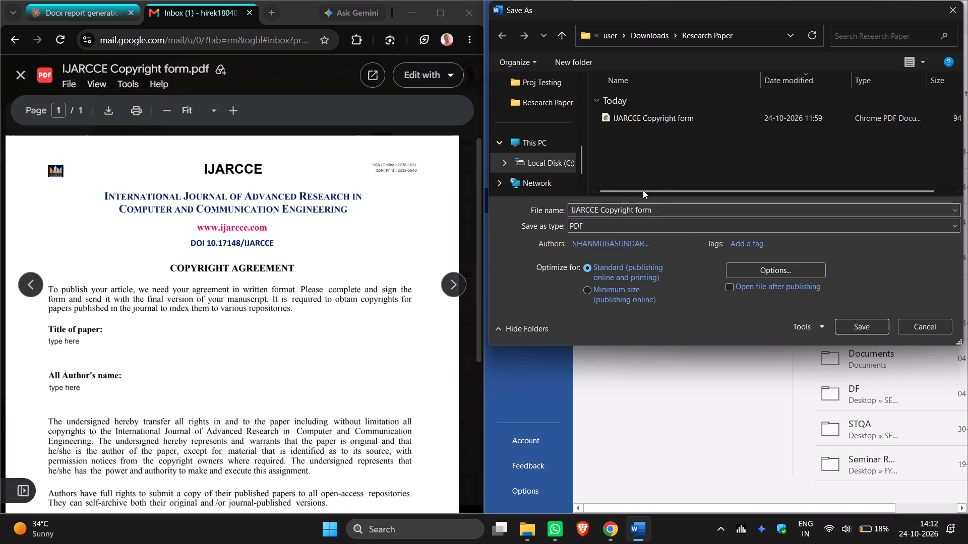
key(Left)
key(Left)
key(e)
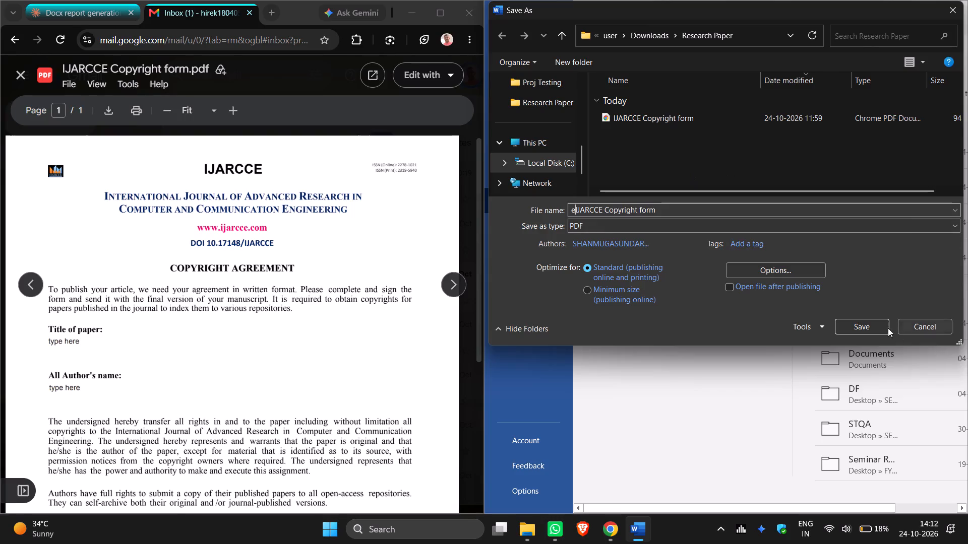
click(861, 329)
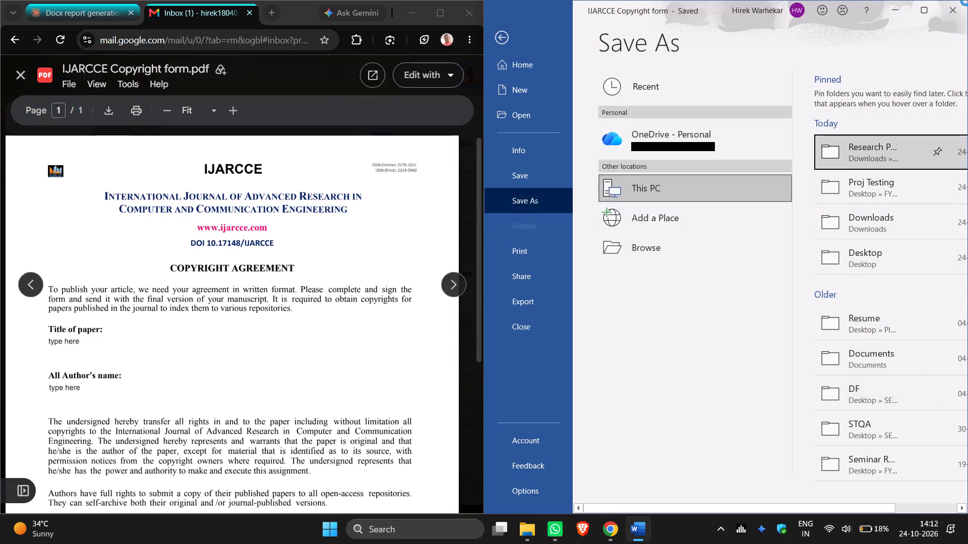